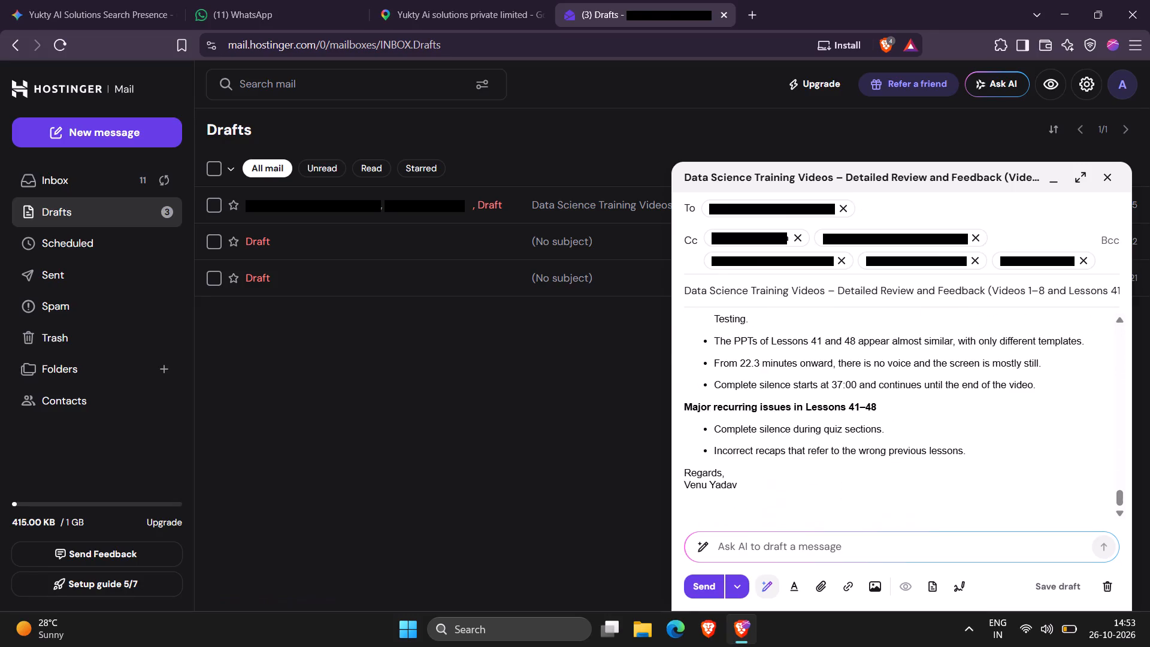
Send the drafted email "Data Science Training Videos – Detailed Review and Feedback" to its listed To and Cc recipients.
scroll(879, 382, "down", 2)
left_click(710, 585)
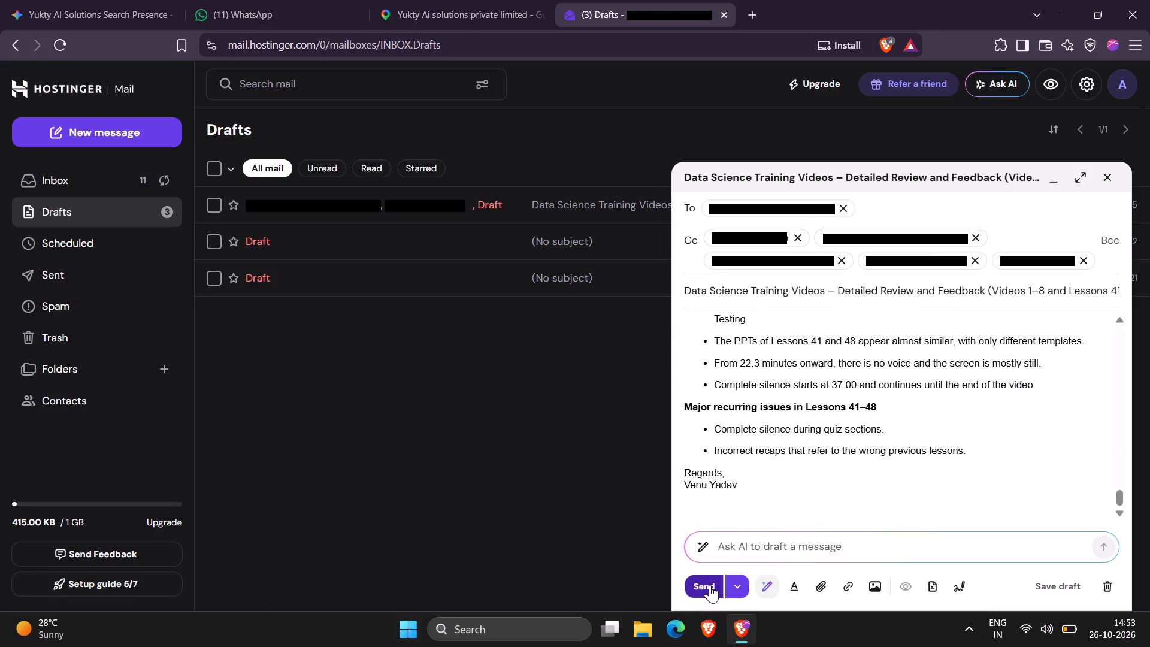
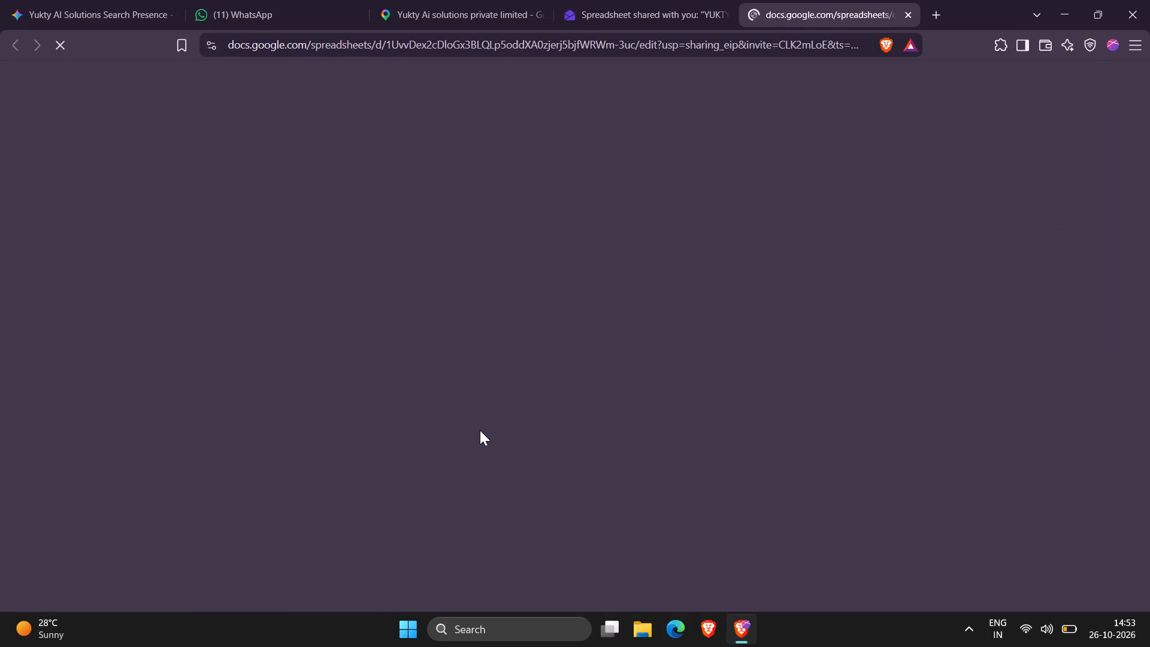
Switch back from the YUKTY spreadsheet to the Hostinger mailbox with the spreadsheet invitation email.
left_click(670, 0)
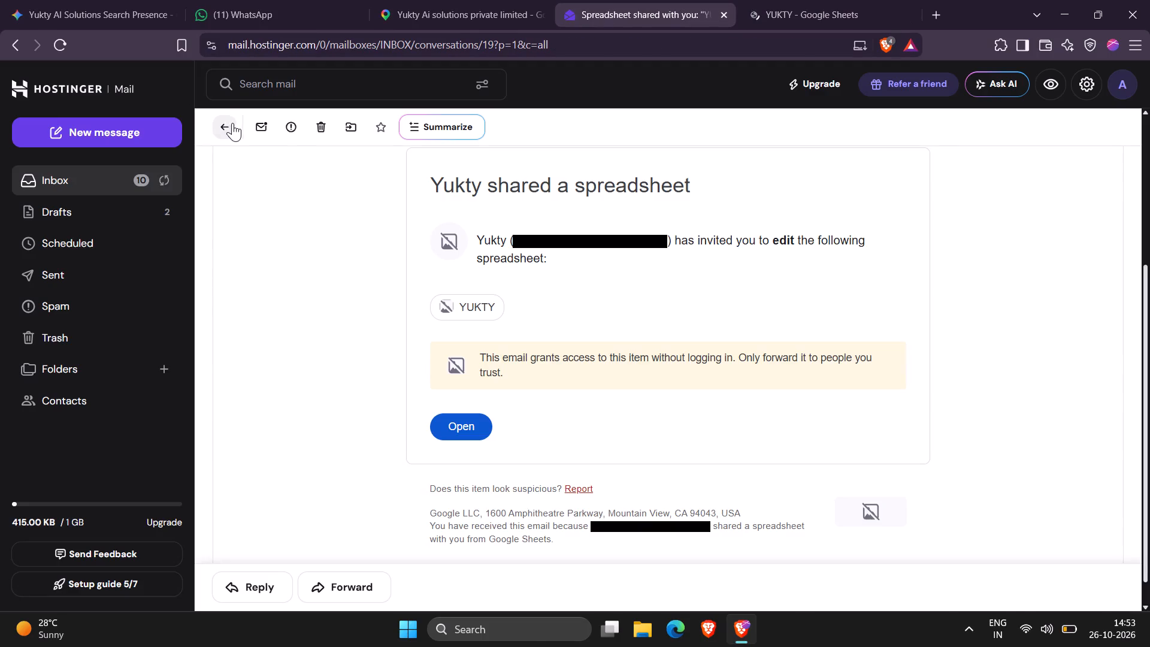
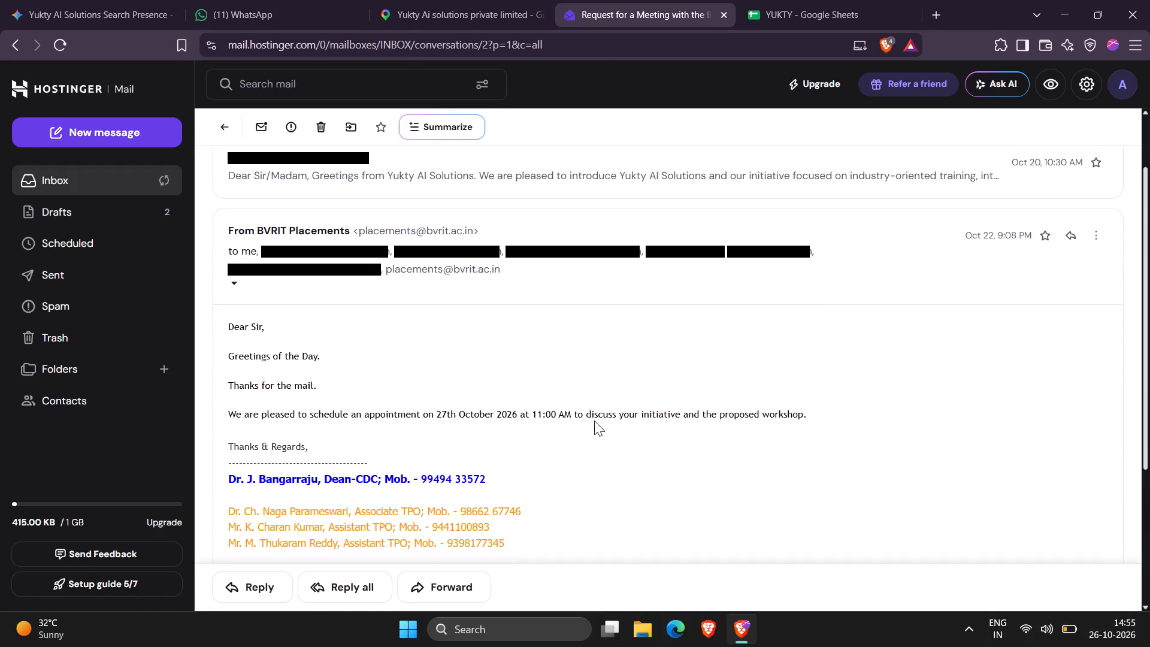
Read the BVRIT Placements reply to the meeting request through to the end of its signature.
scroll(594, 421, "down", 2)
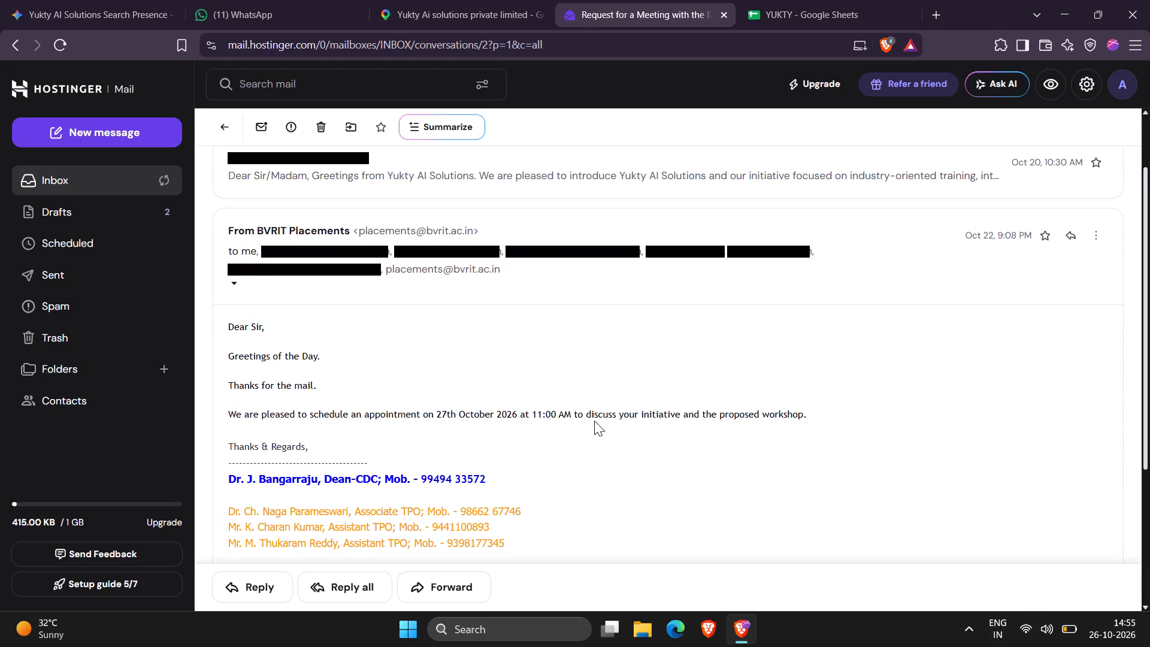
scroll(594, 421, "down", 1)
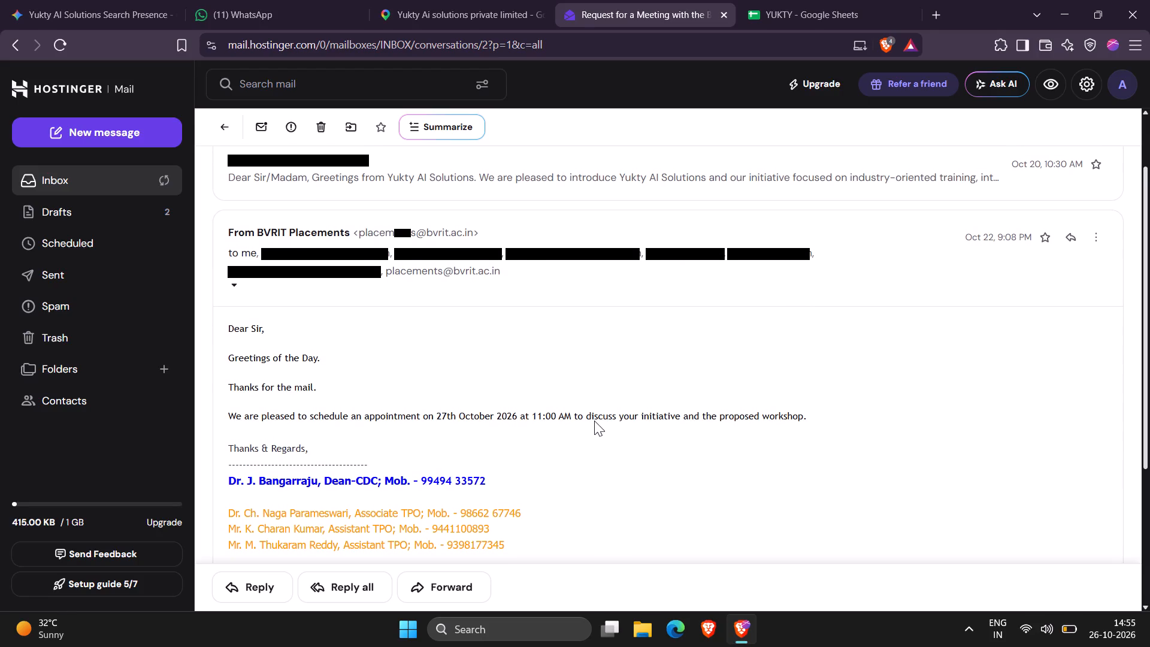
scroll(594, 421, "down", 6)
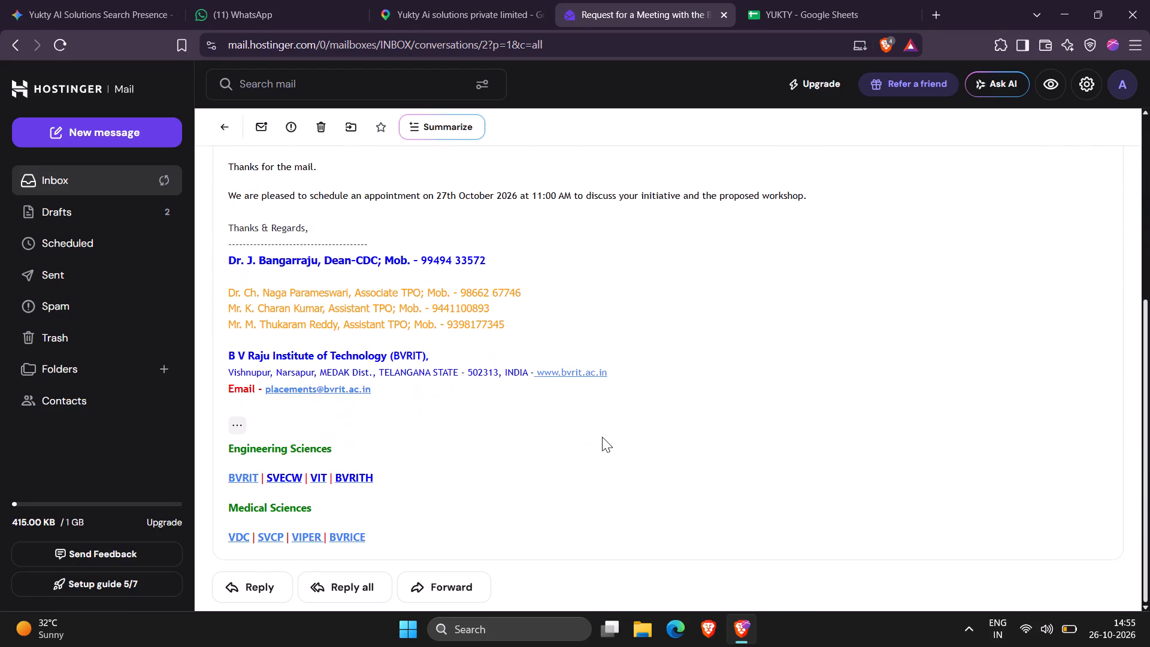
scroll(602, 437, "down", 3)
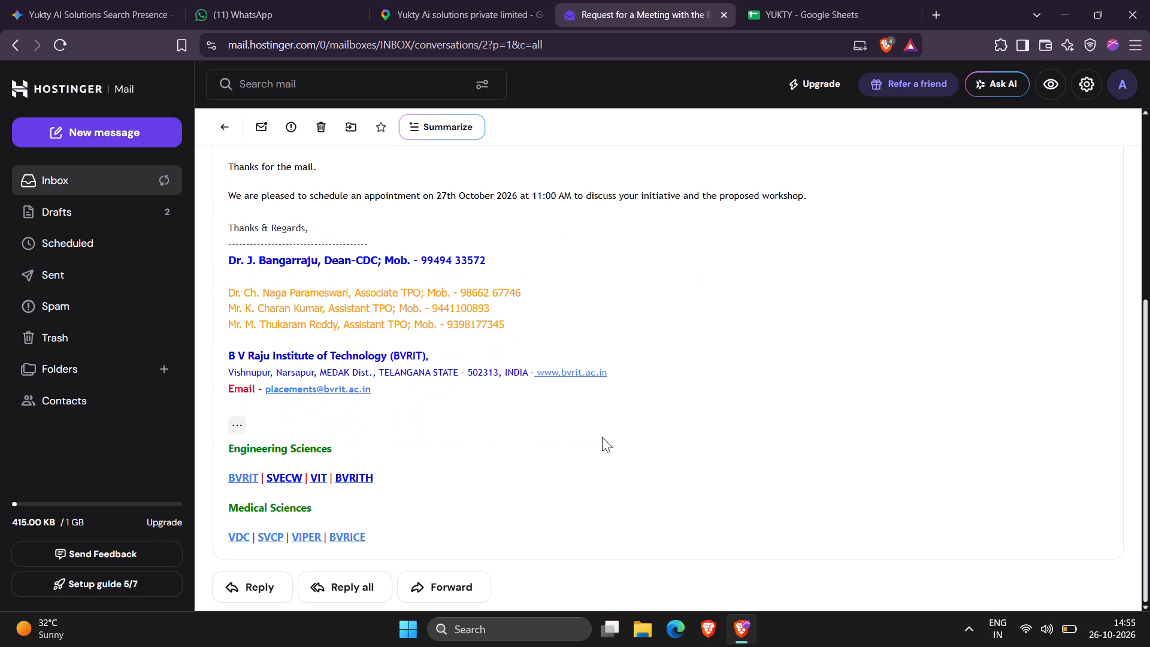
Switch to the YUKTY spreadsheet.
left_click(836, 0)
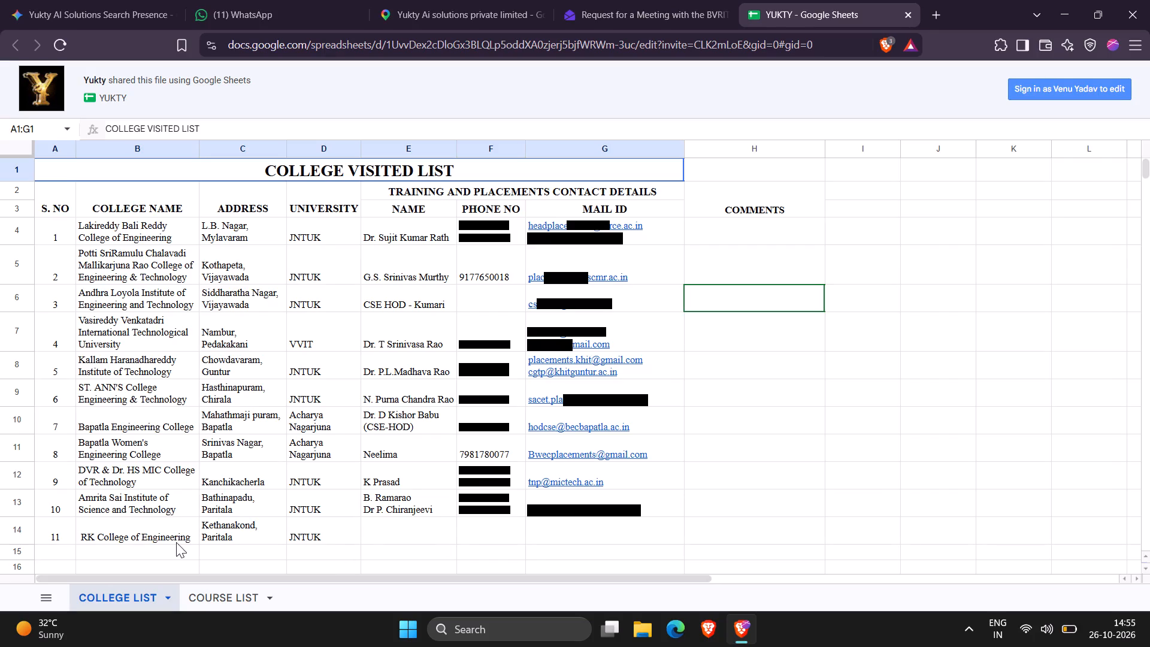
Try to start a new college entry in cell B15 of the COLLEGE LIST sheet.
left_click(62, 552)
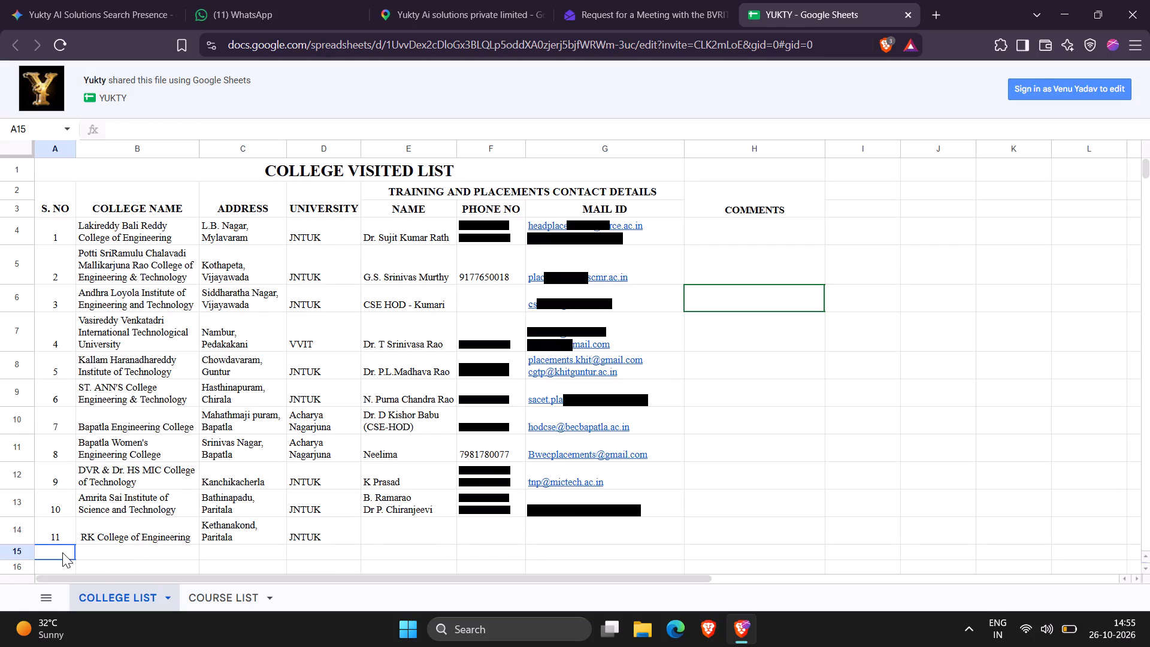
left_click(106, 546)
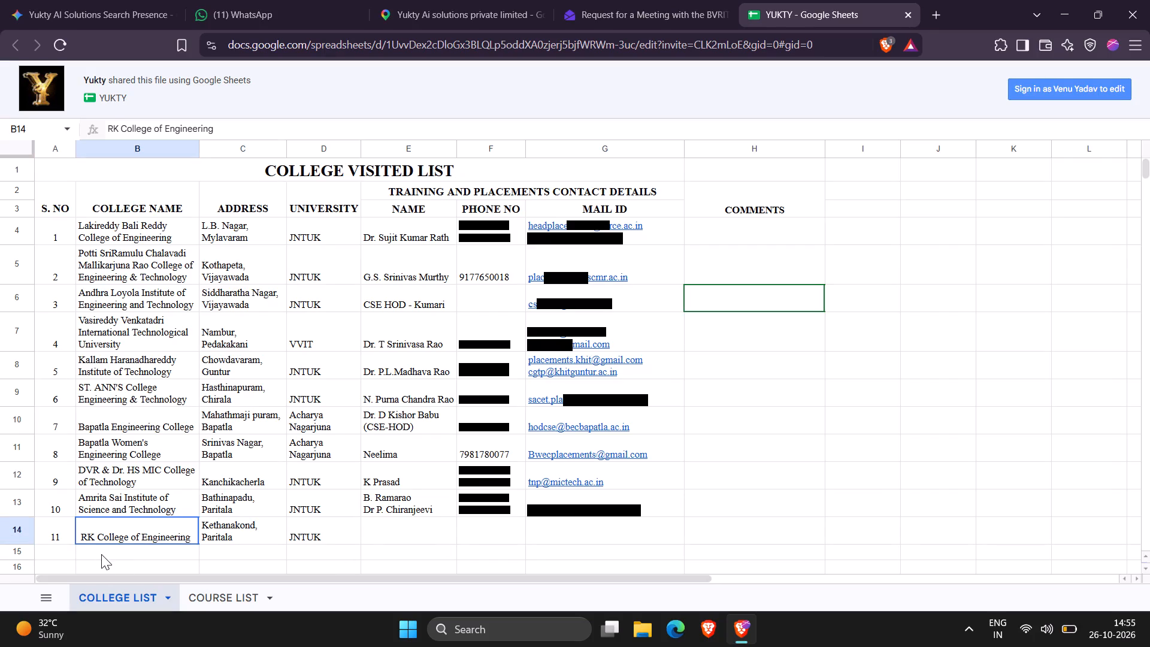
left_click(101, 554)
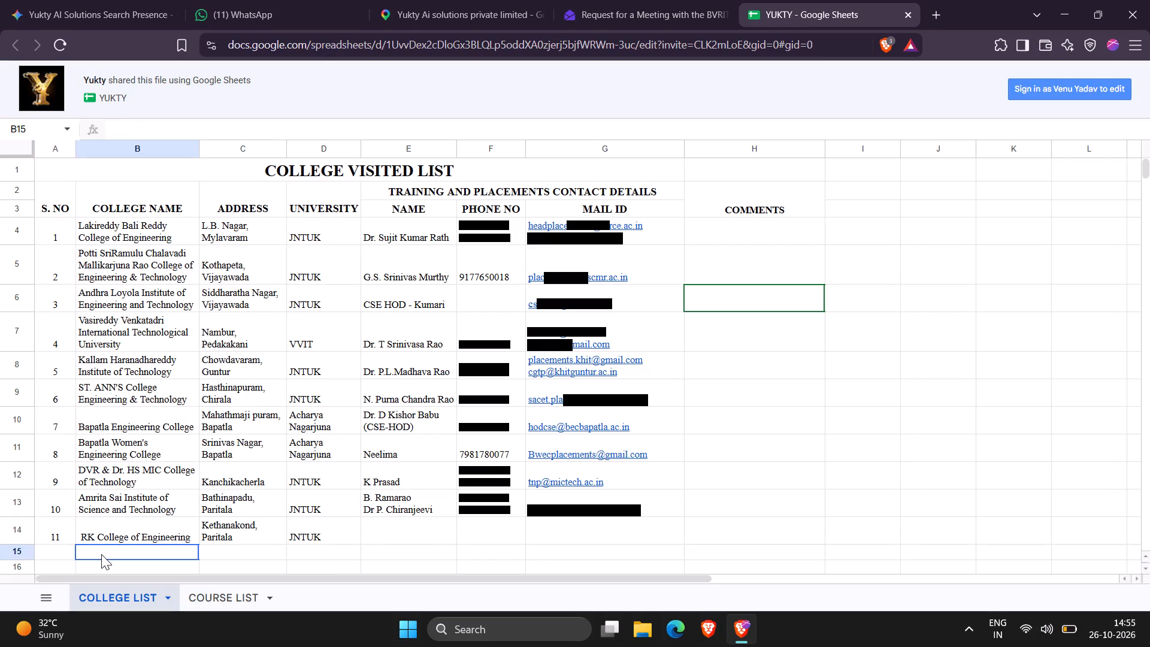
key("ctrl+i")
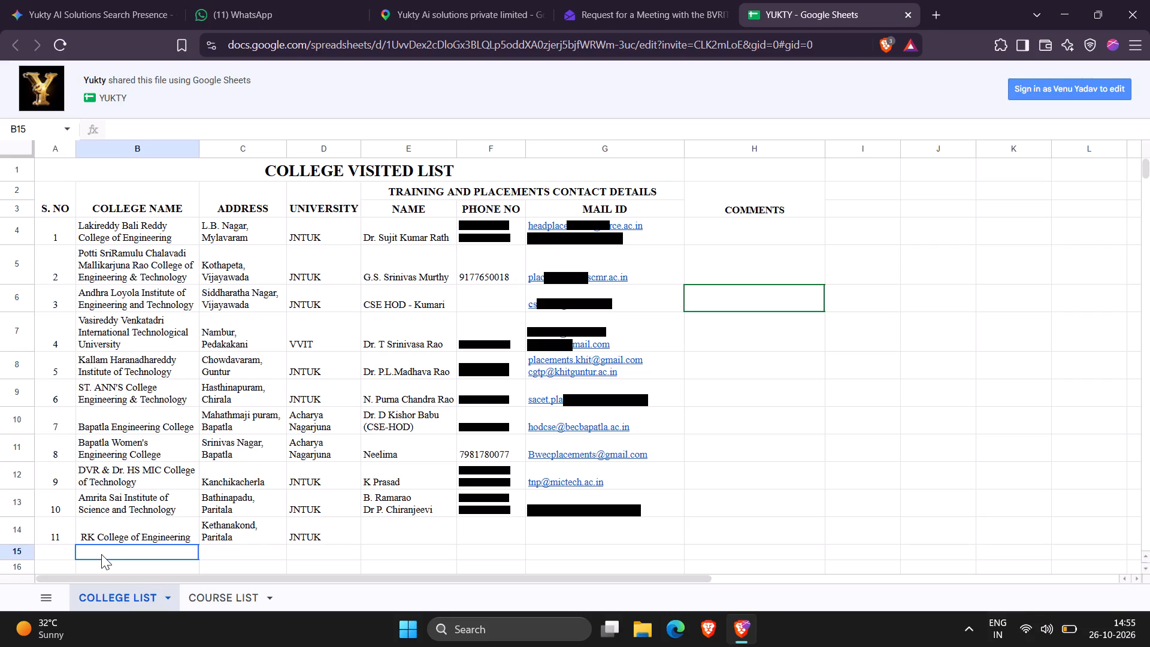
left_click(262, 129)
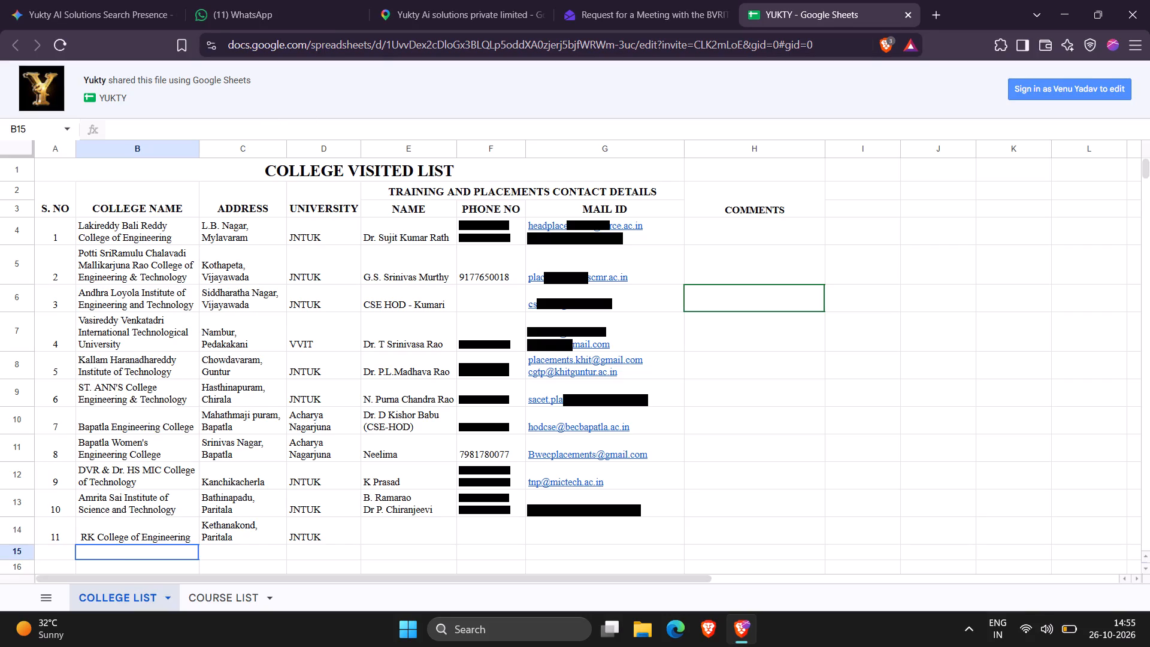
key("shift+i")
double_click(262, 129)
Sign in with the offered Google account to edit the YUKTY spreadsheet.
left_click(1087, 91)
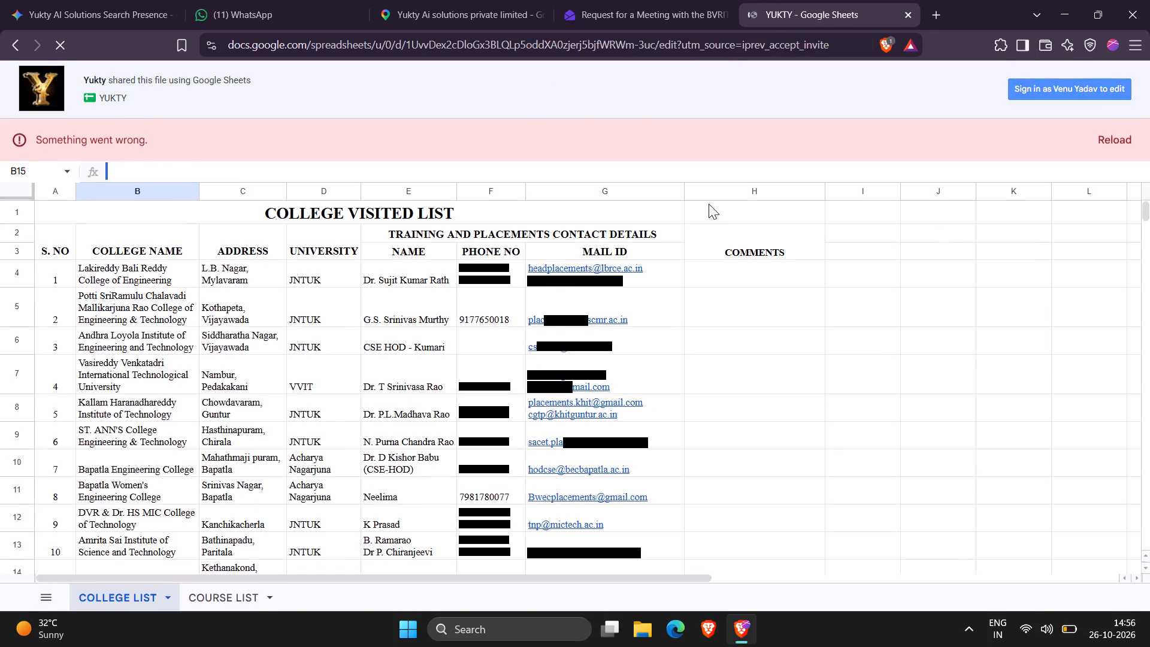
Dismiss the Gemini student offer and enter ICFAI as the college name in cell B15 of the COLLEGE LIST sheet.
scroll(453, 335, "down", 1)
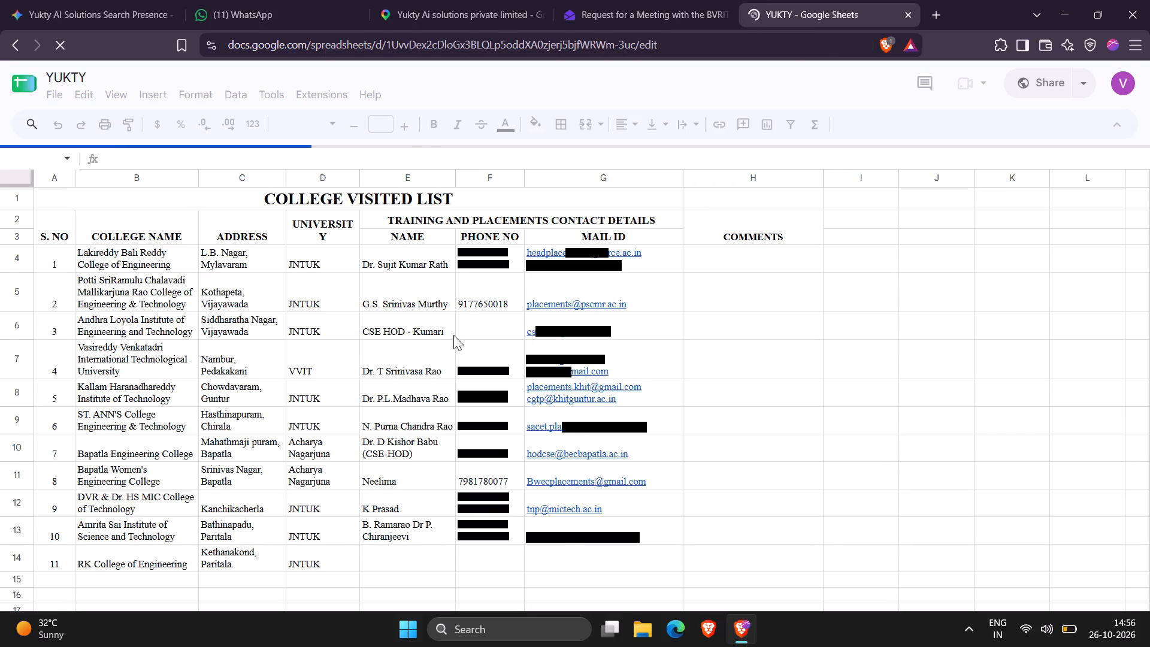
scroll(453, 335, "down", 1)
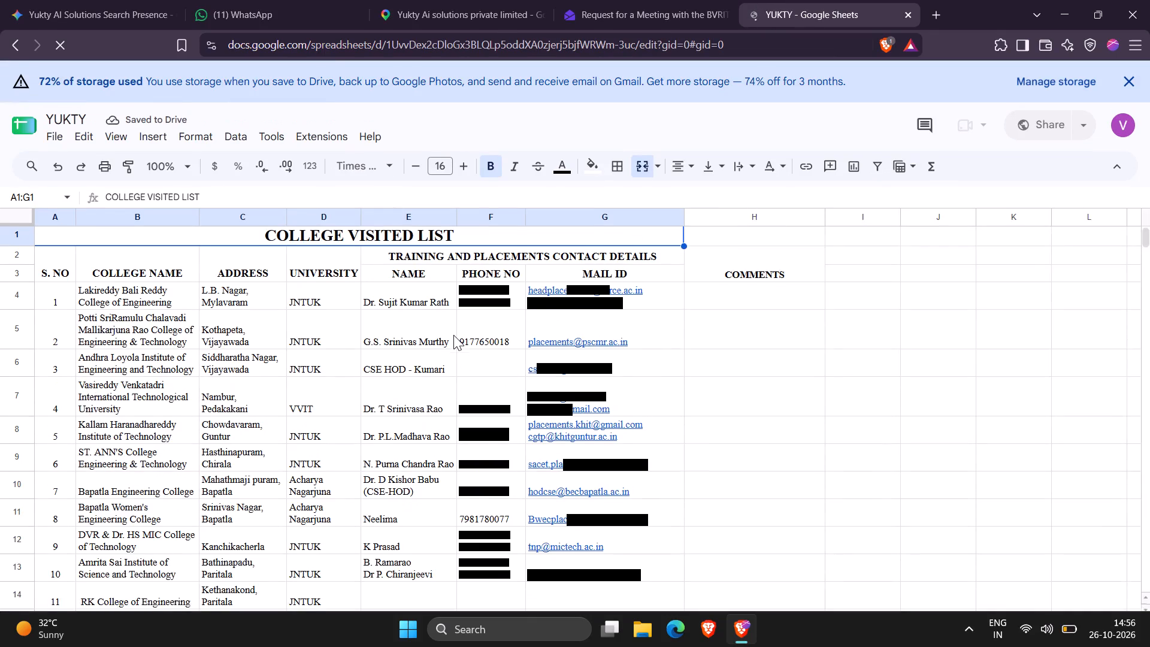
scroll(453, 335, "down", 3)
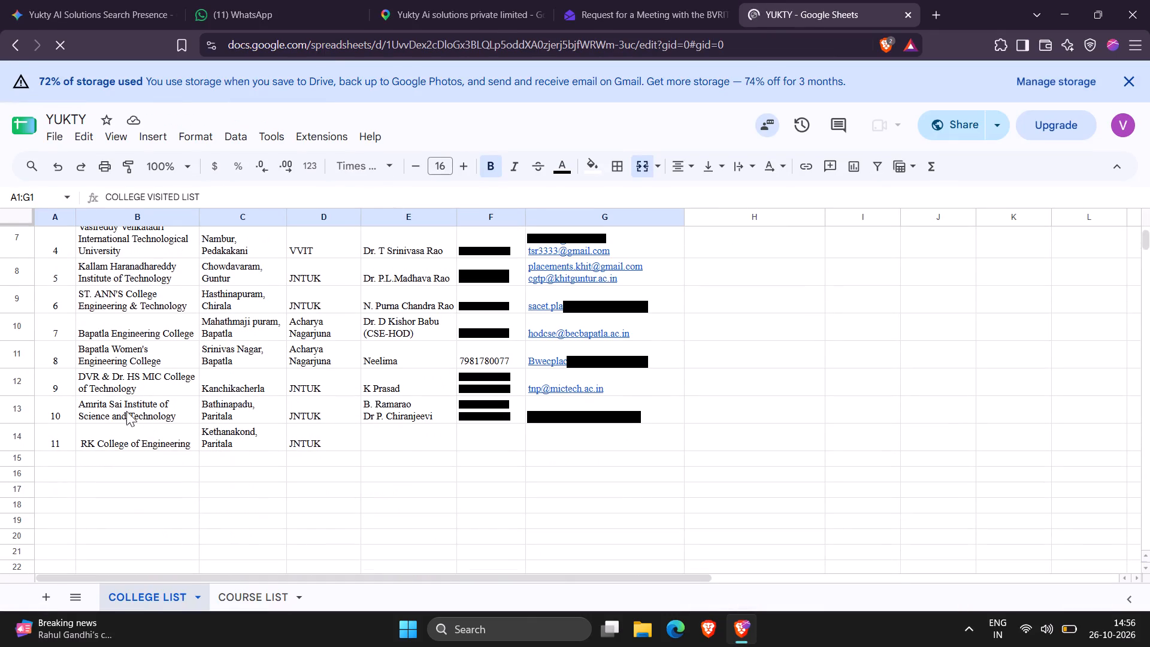
left_click(126, 464)
key("ctrl+i")
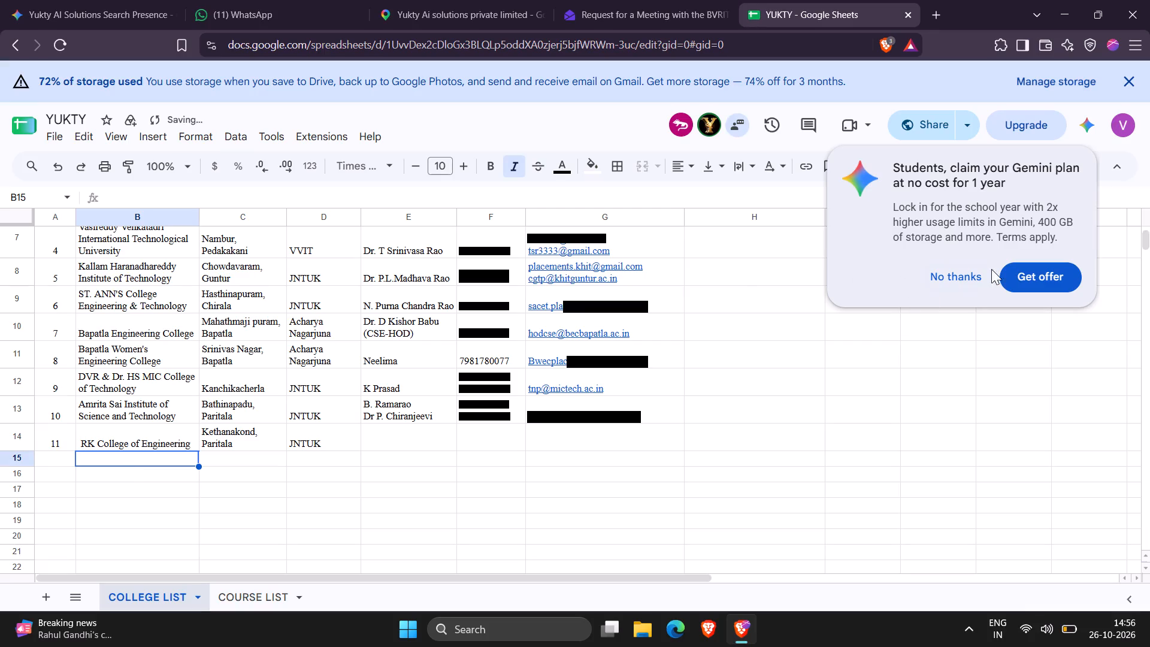
left_click(976, 280)
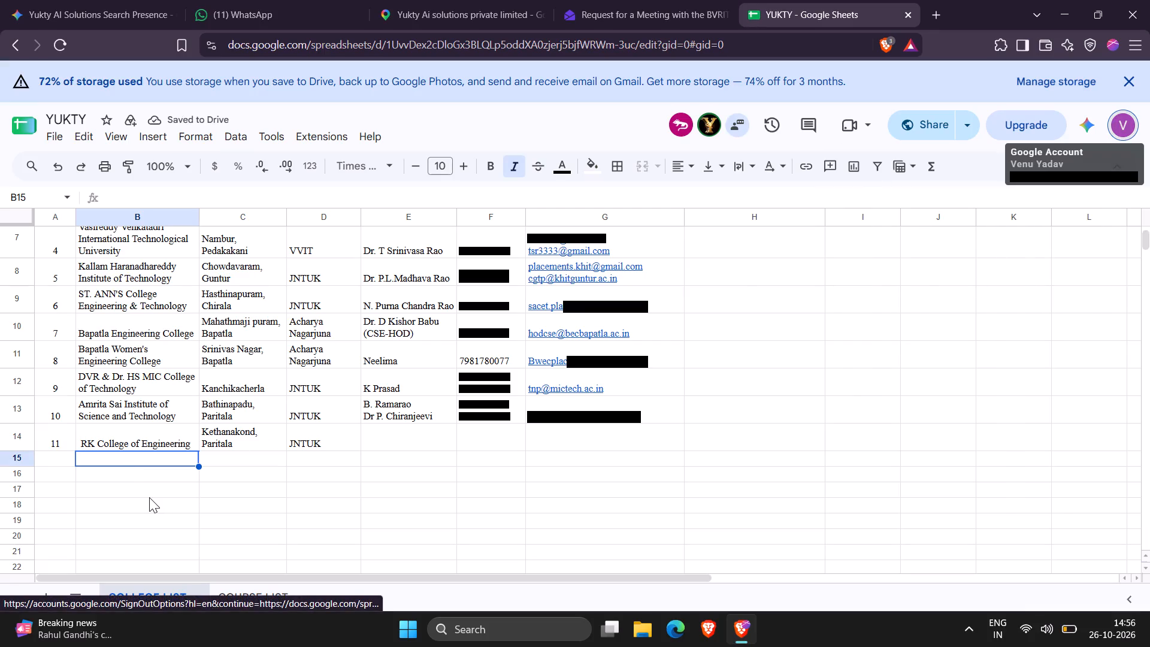
type("IC")
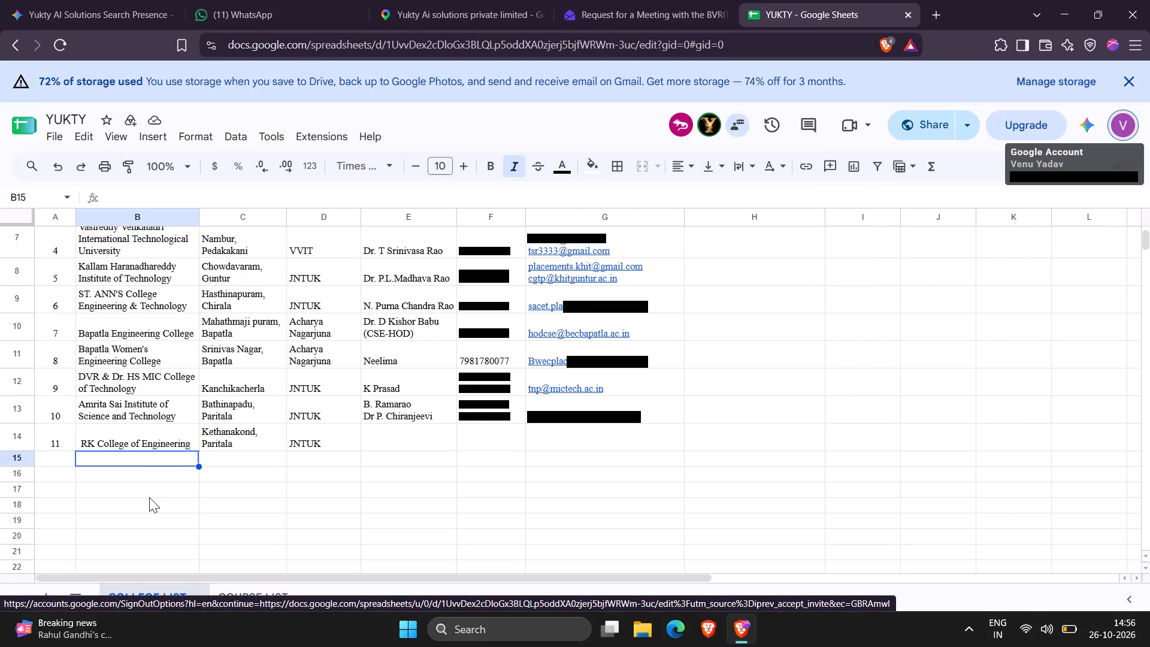
left_click(168, 192)
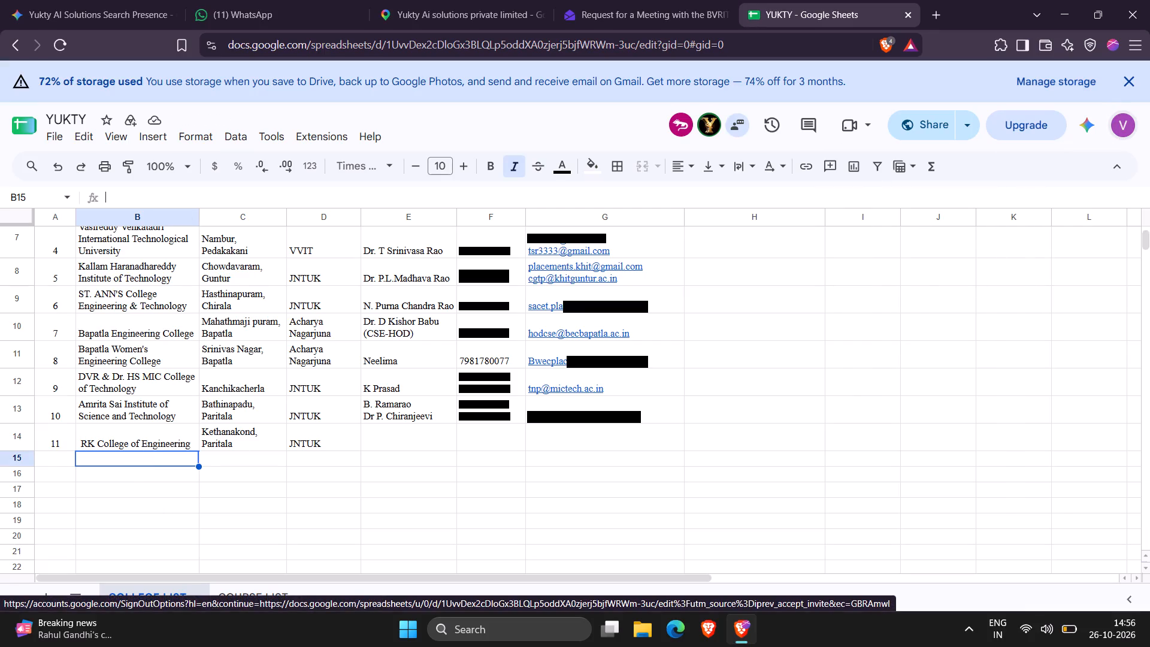
type("ic")
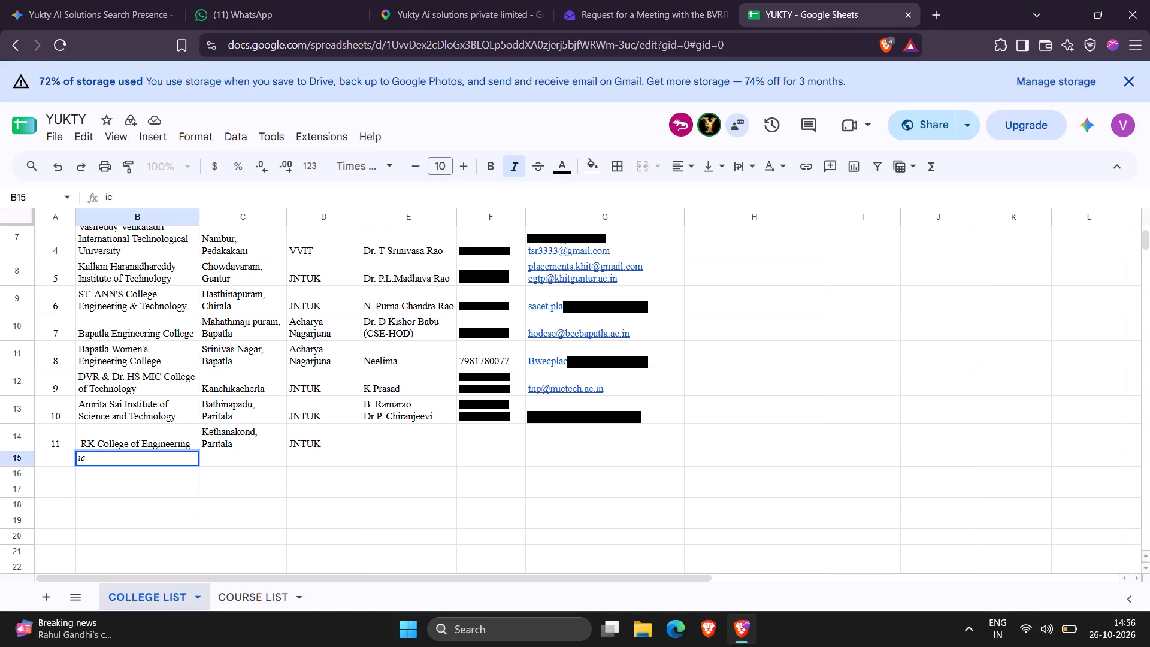
key("BackSpace")
key("BackSpace")
type("IC")
type("FAI")
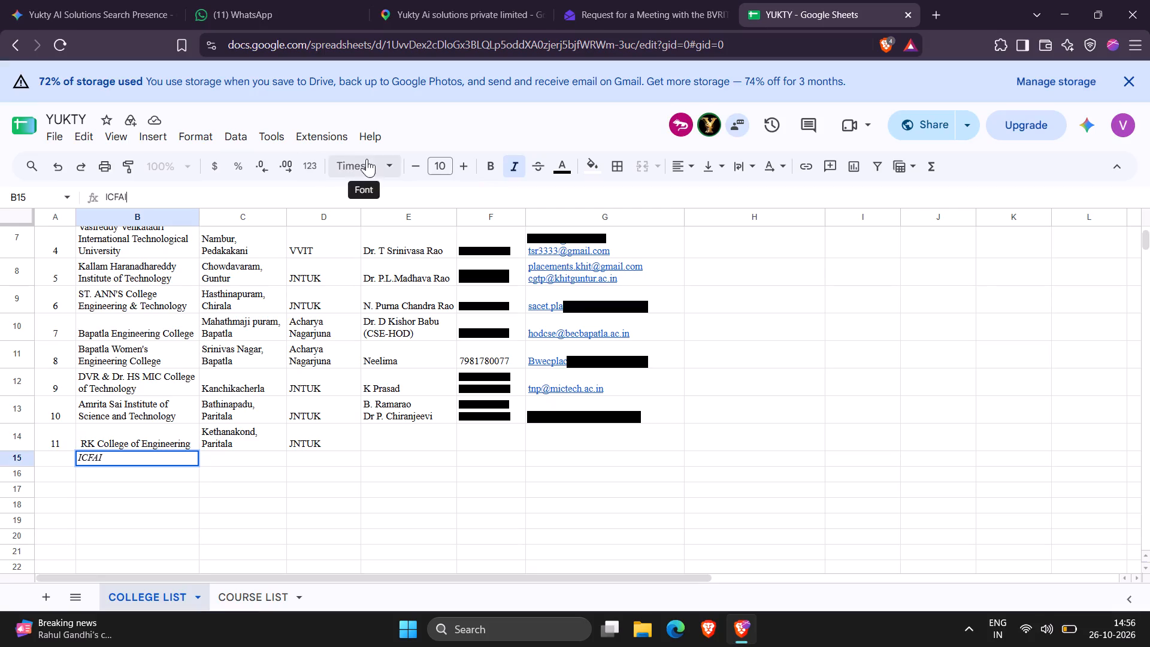
Remove the italic formatting from the ICFAI entry in cell B15.
left_click(381, 166)
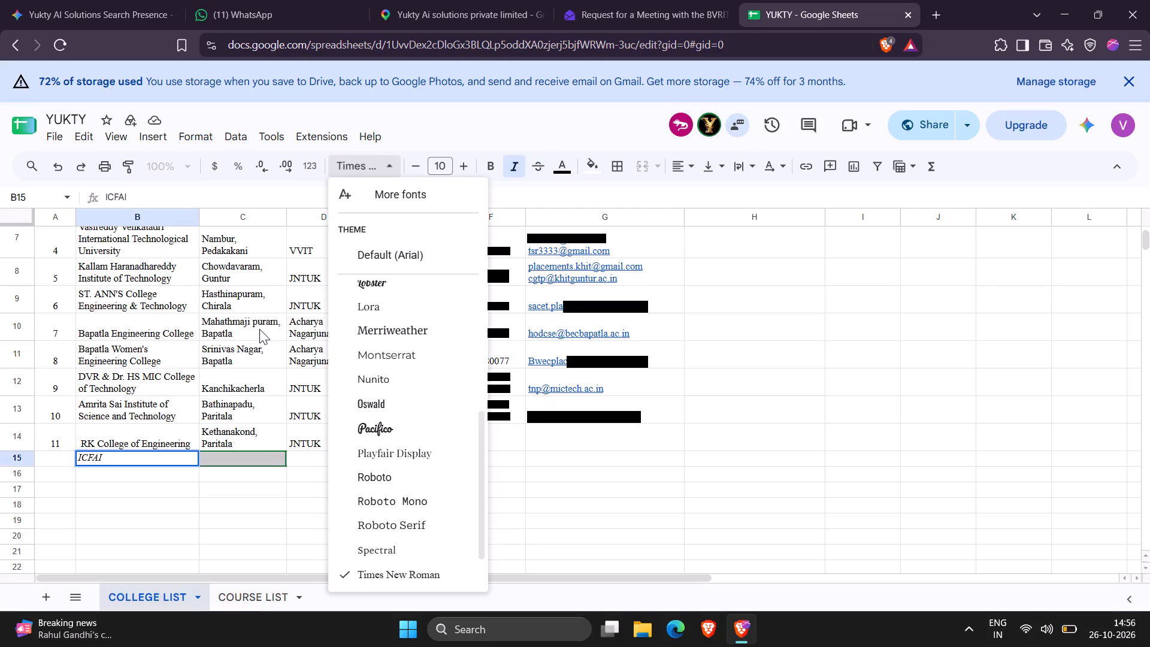
left_click(173, 400)
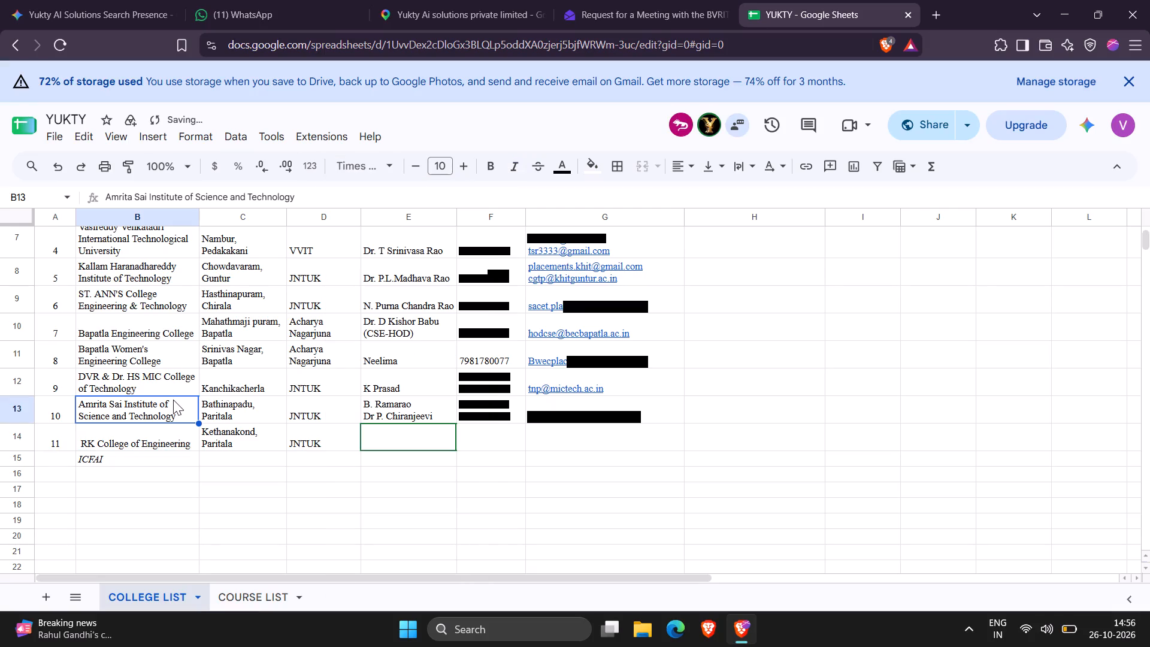
left_click(390, 169)
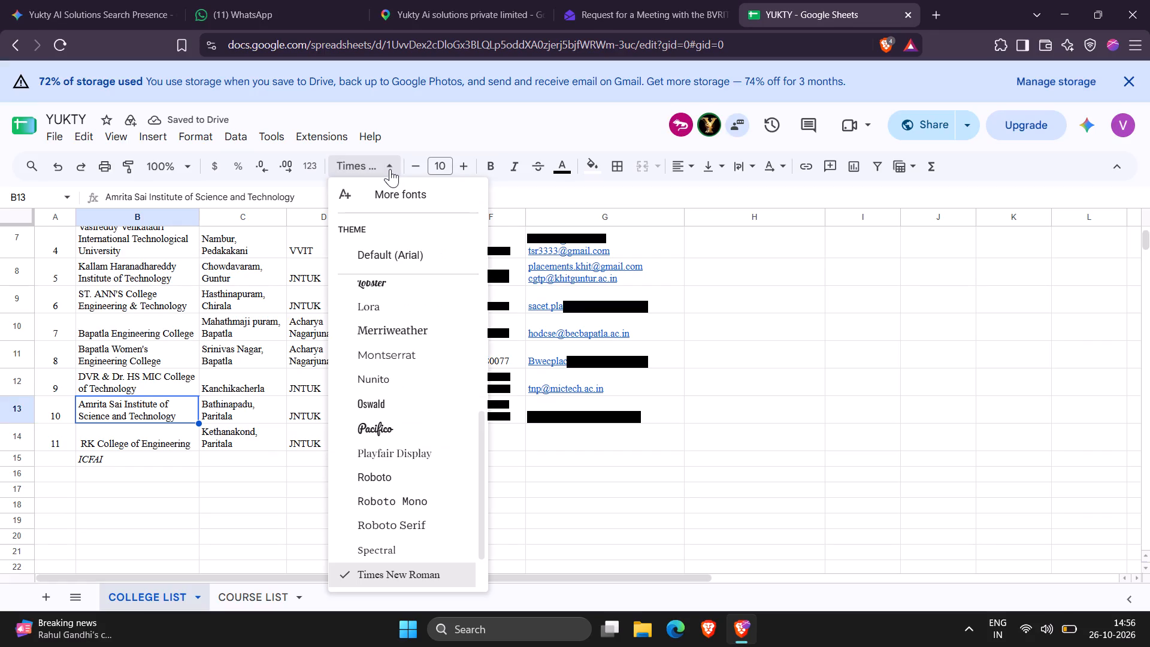
left_click(390, 169)
left_click(126, 459)
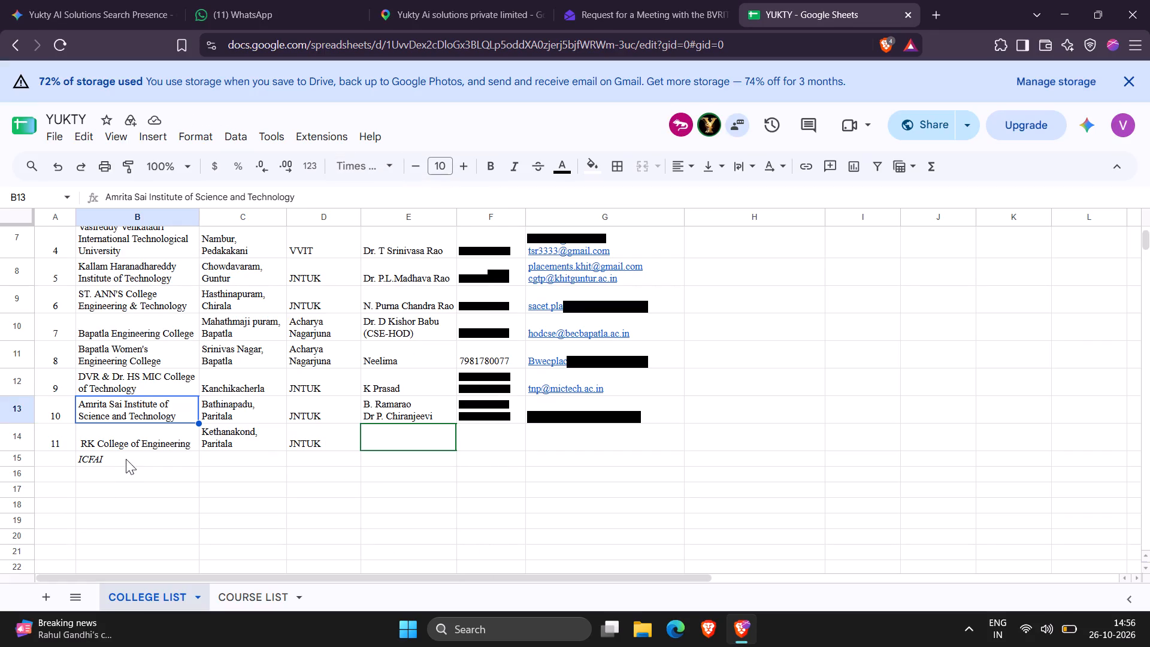
left_click(397, 161)
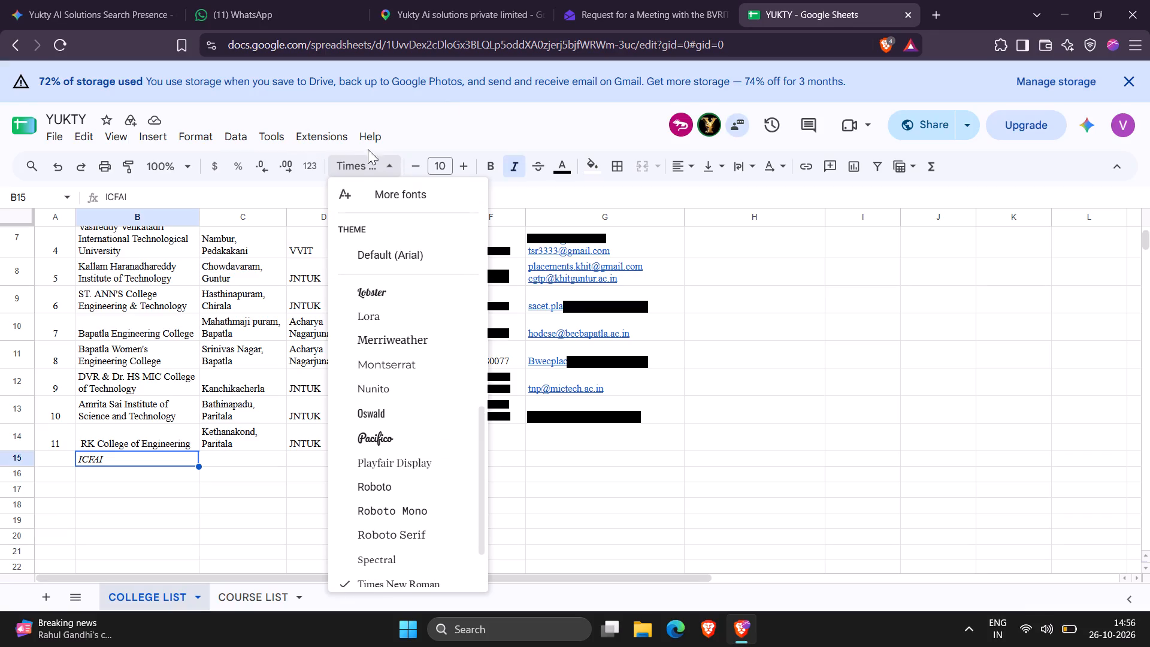
left_click(507, 159)
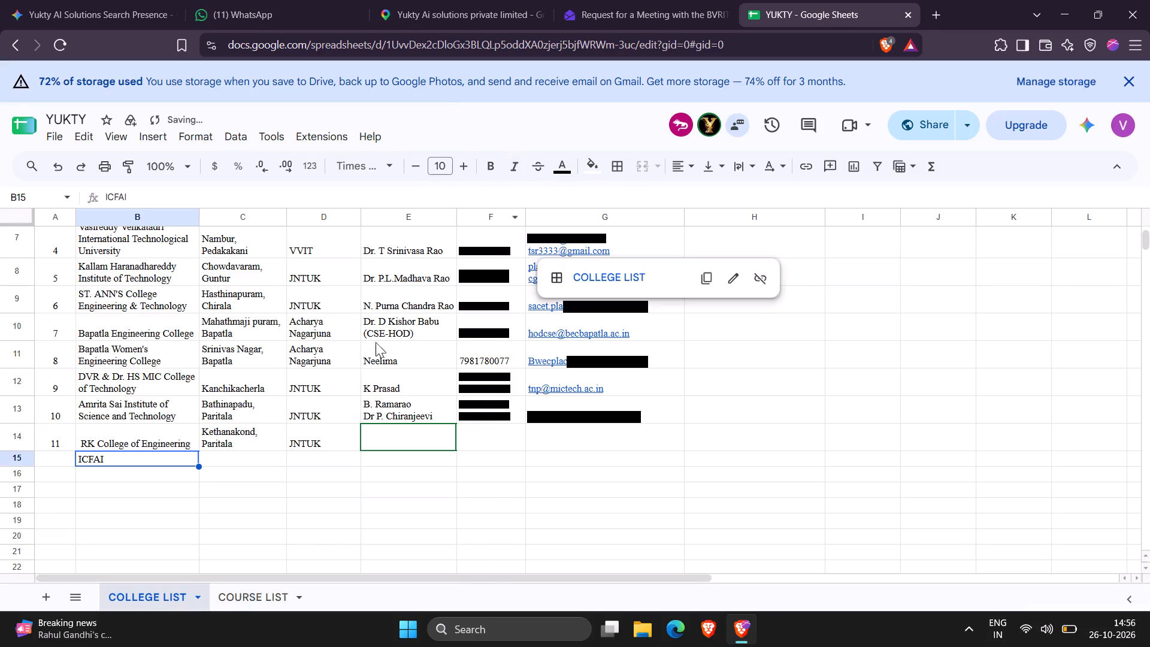
Enter Hyderabad as the ICFAI address in cell C15.
left_click(240, 456)
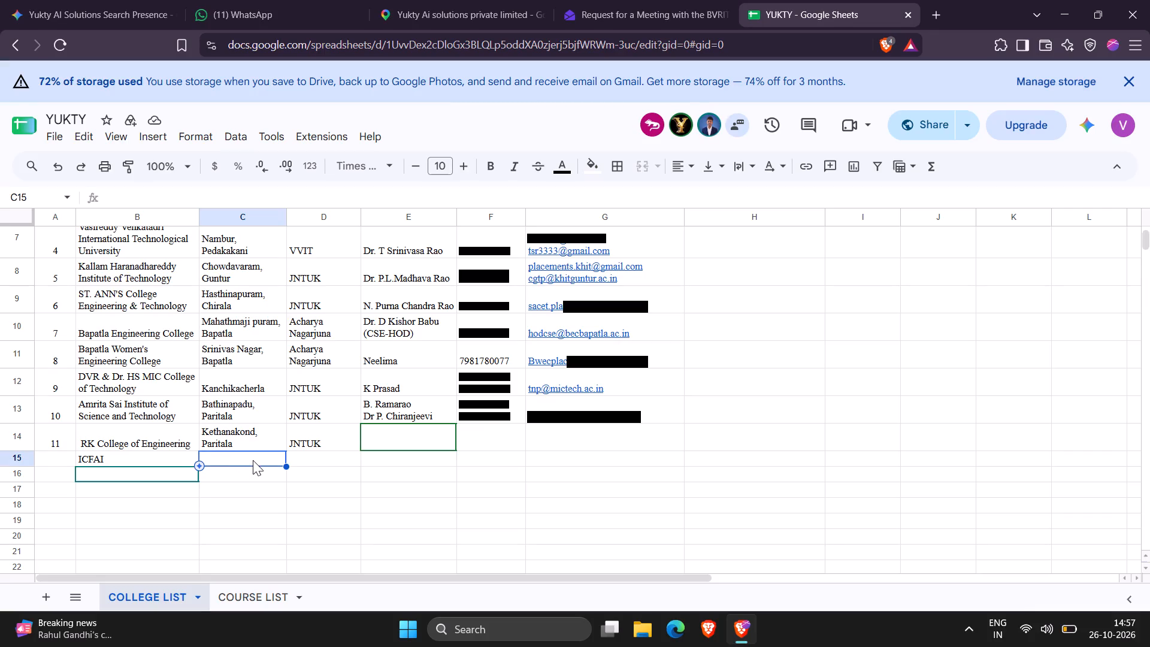
key("shift+h")
type("yderabadf")
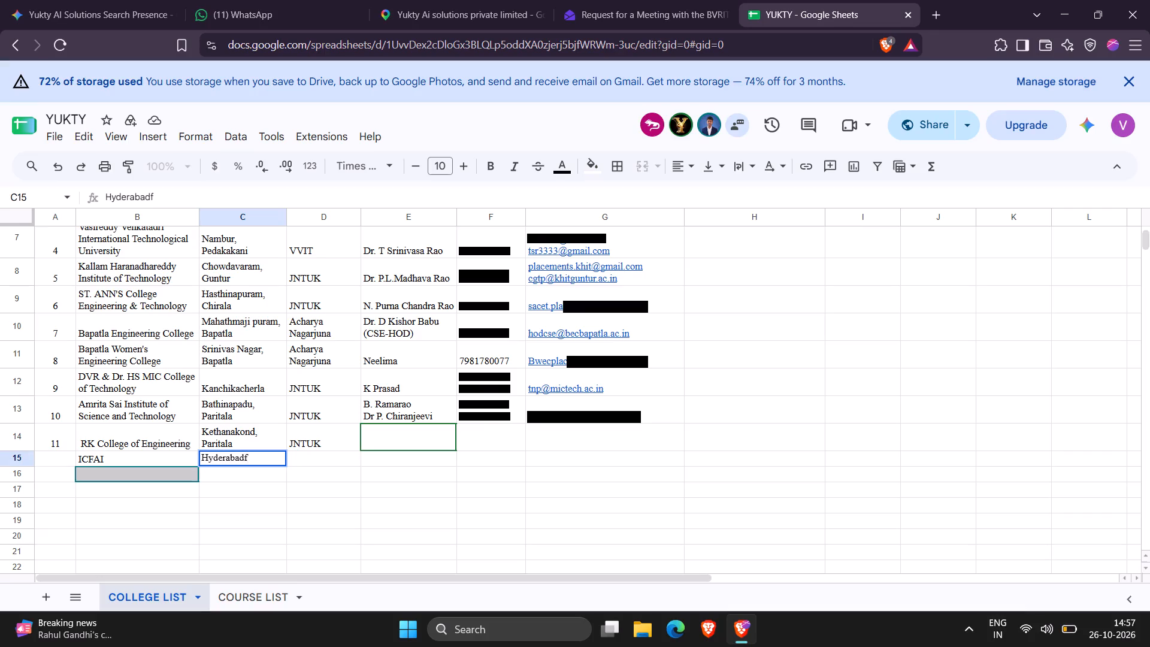
key("BackSpace")
key("Right")
Enter the training and placements contact's name for ICFAI in cell E15 of the COLLEGE LIST sheet.
scroll(253, 460, "right", 1)
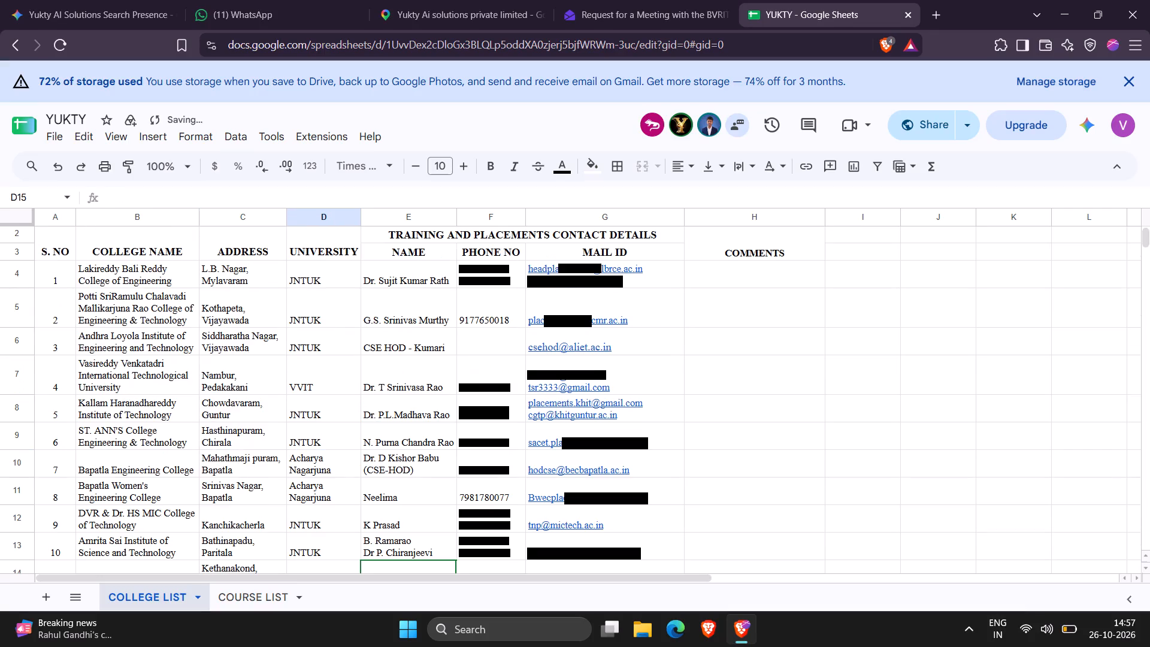
scroll(253, 460, "right", 1)
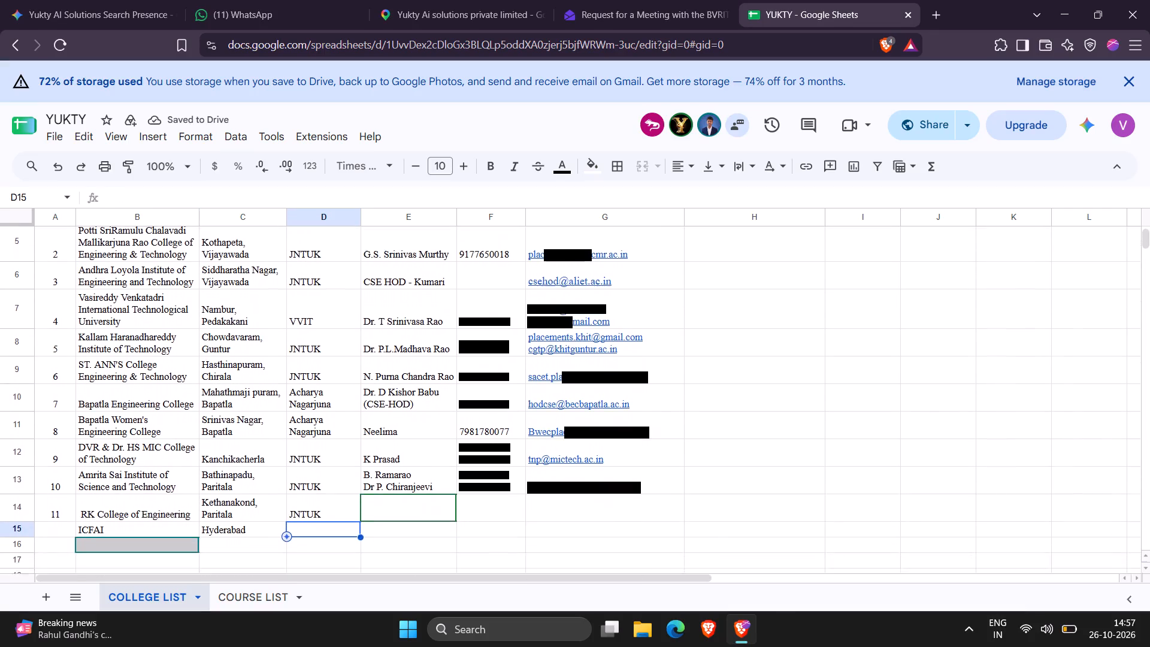
scroll(253, 460, "right", 1)
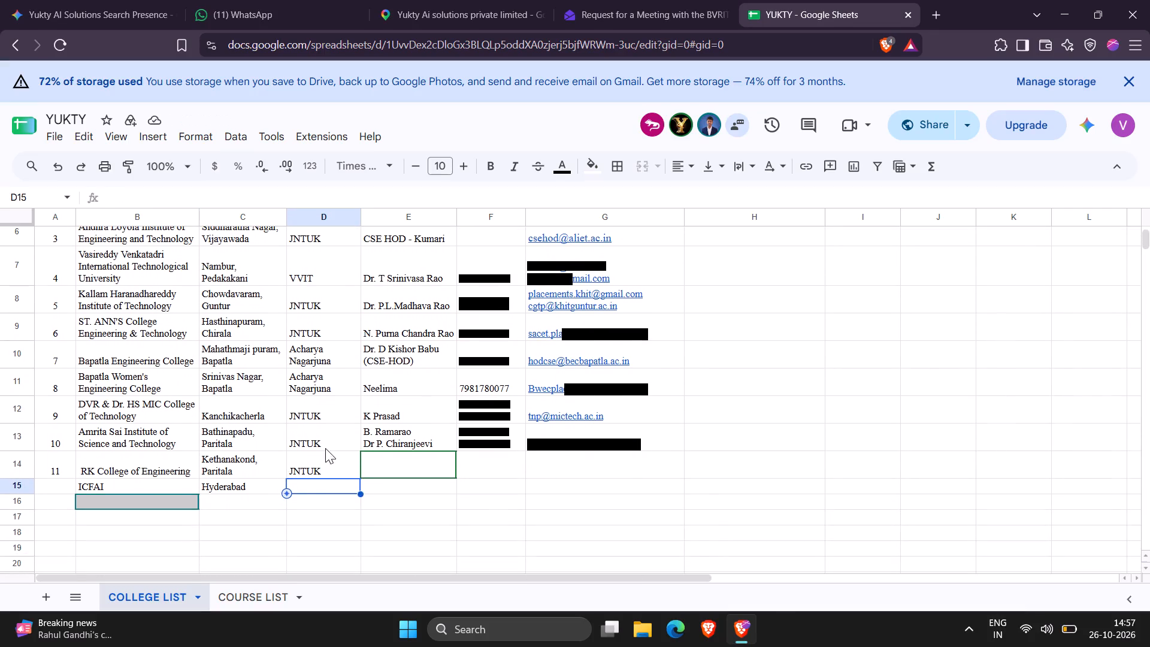
left_click(391, 487)
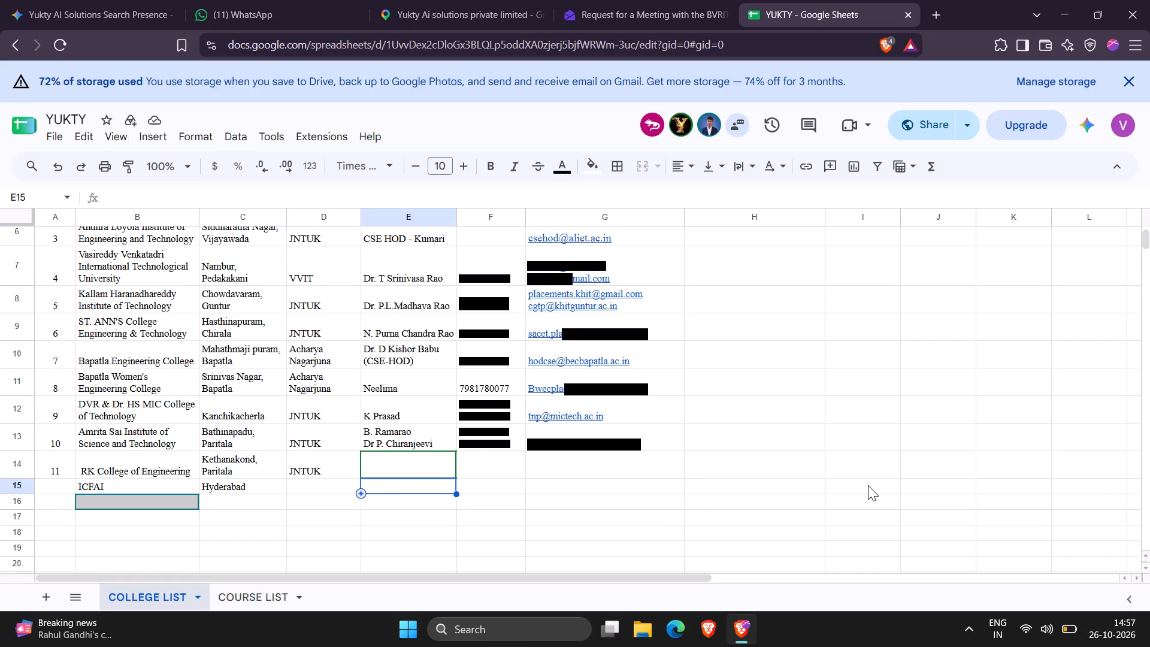
scroll(679, 461, "up", 8)
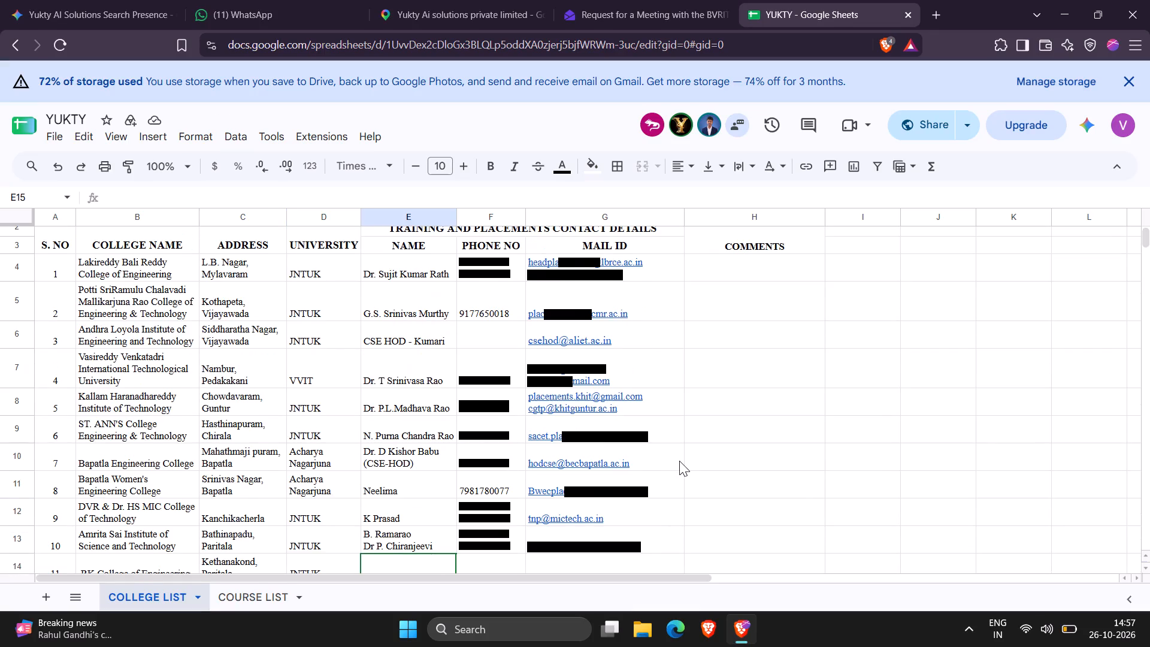
scroll(679, 461, "down", 2)
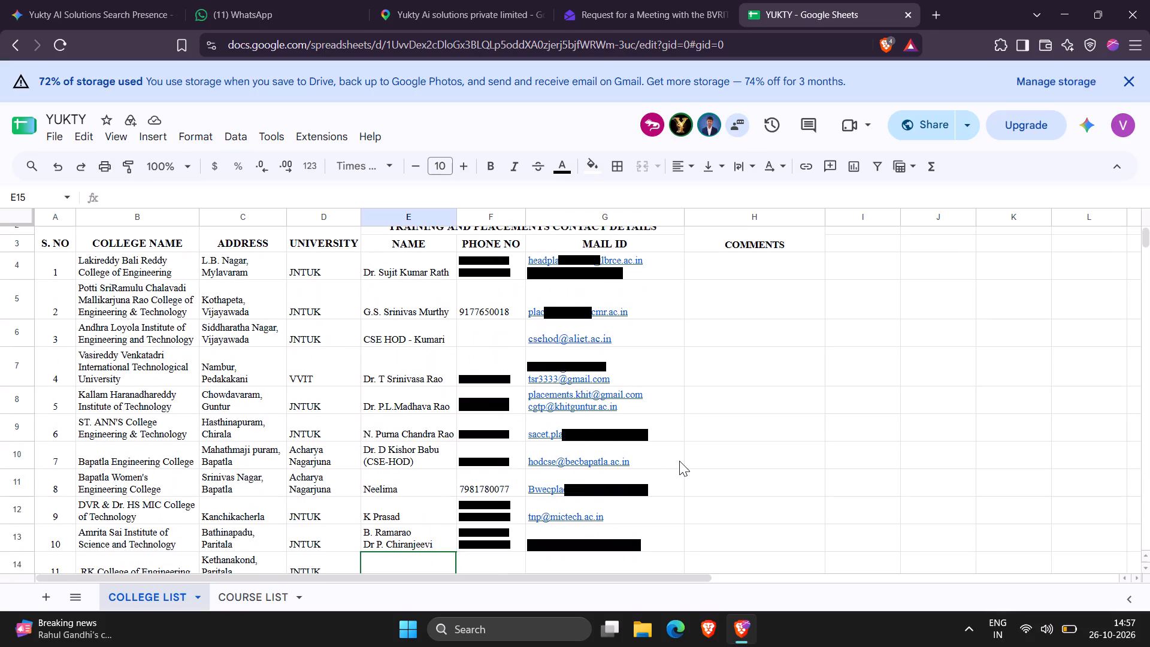
scroll(679, 461, "down", 2)
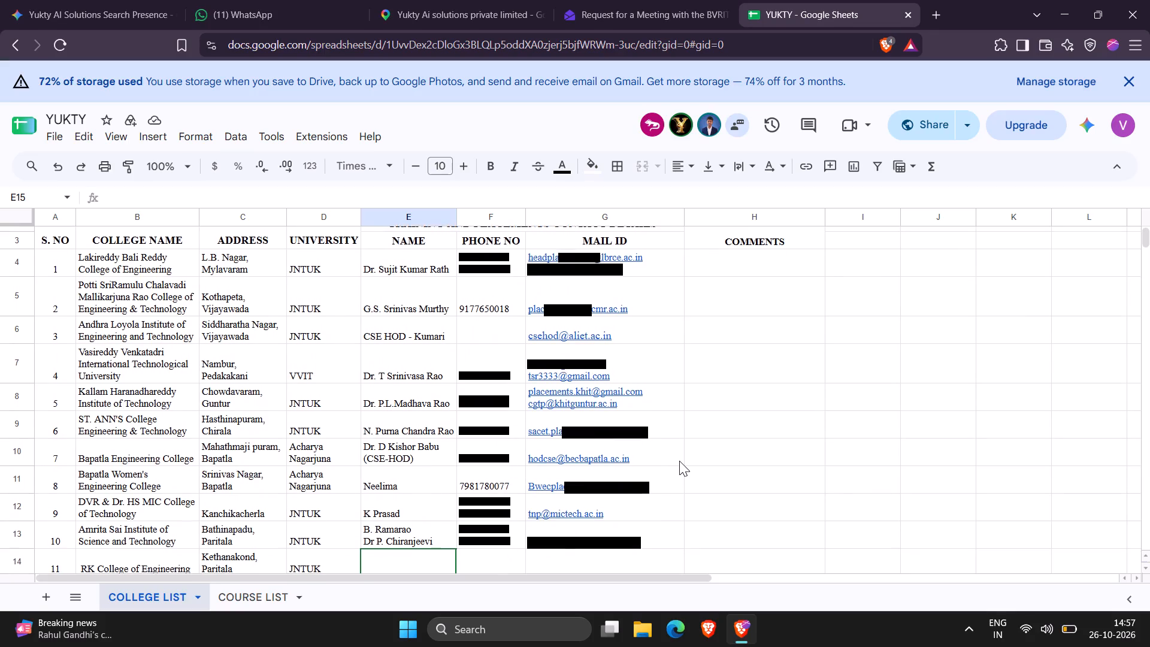
scroll(679, 461, "down", 1)
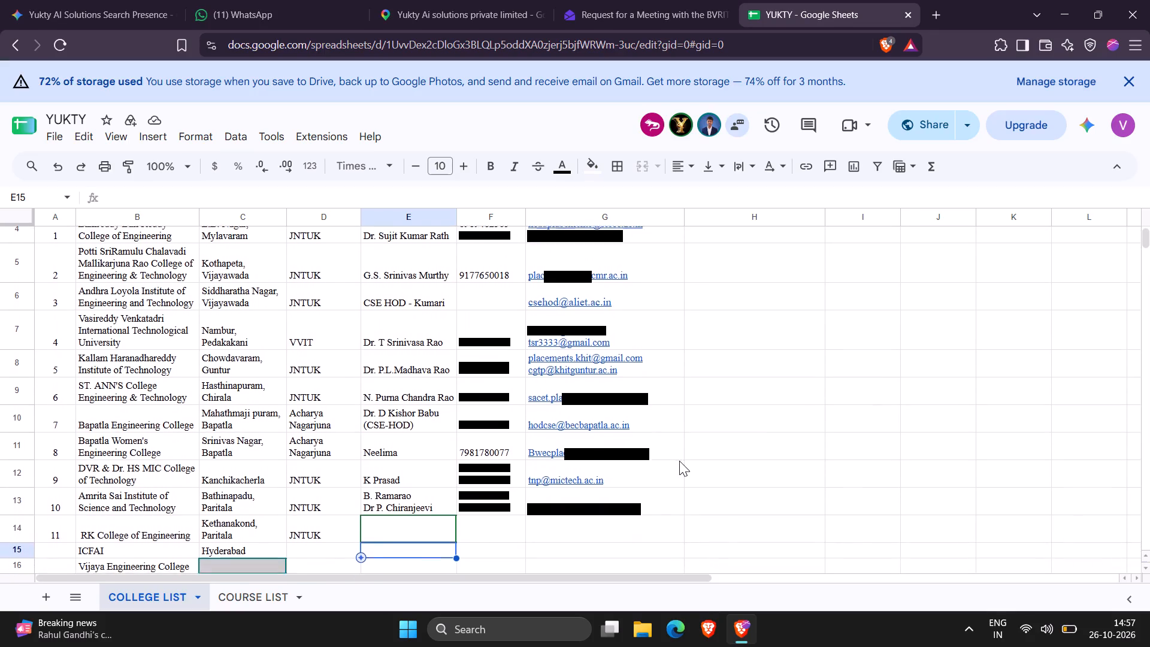
scroll(679, 461, "down", 1)
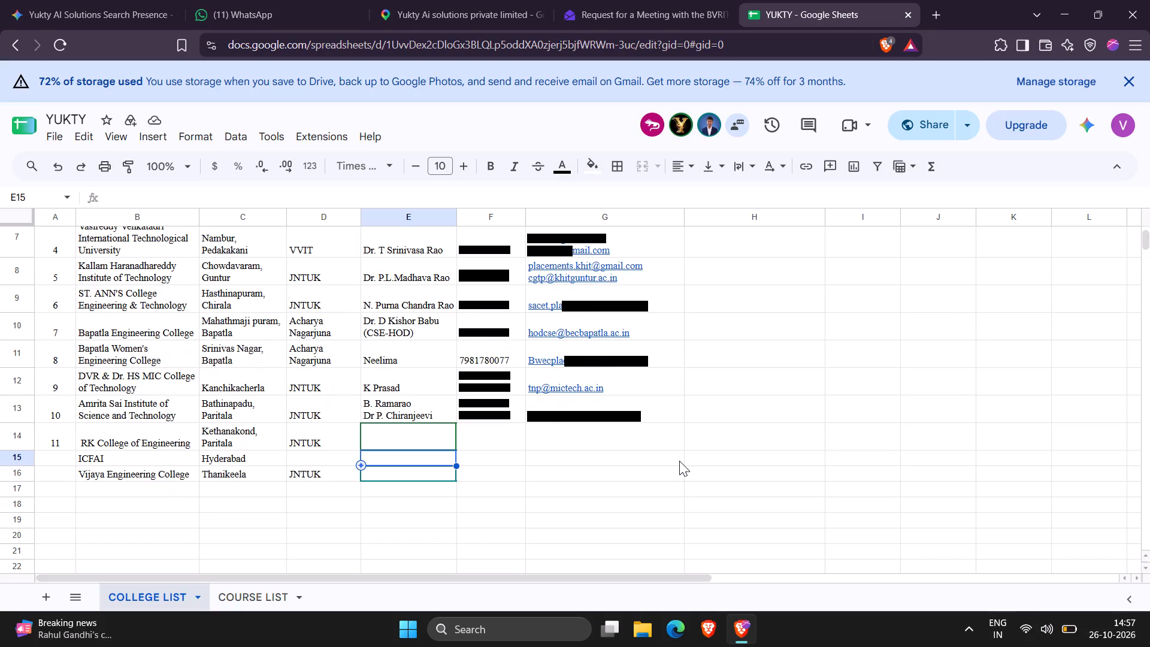
type("Vara")
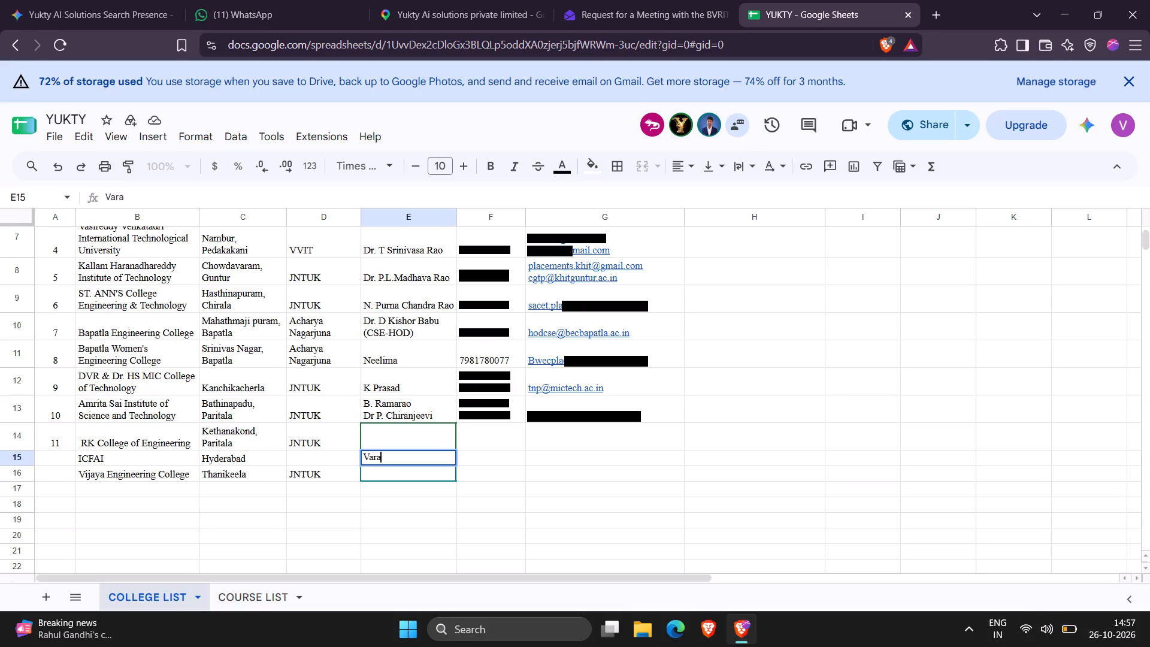
type("prasa")
key("d")
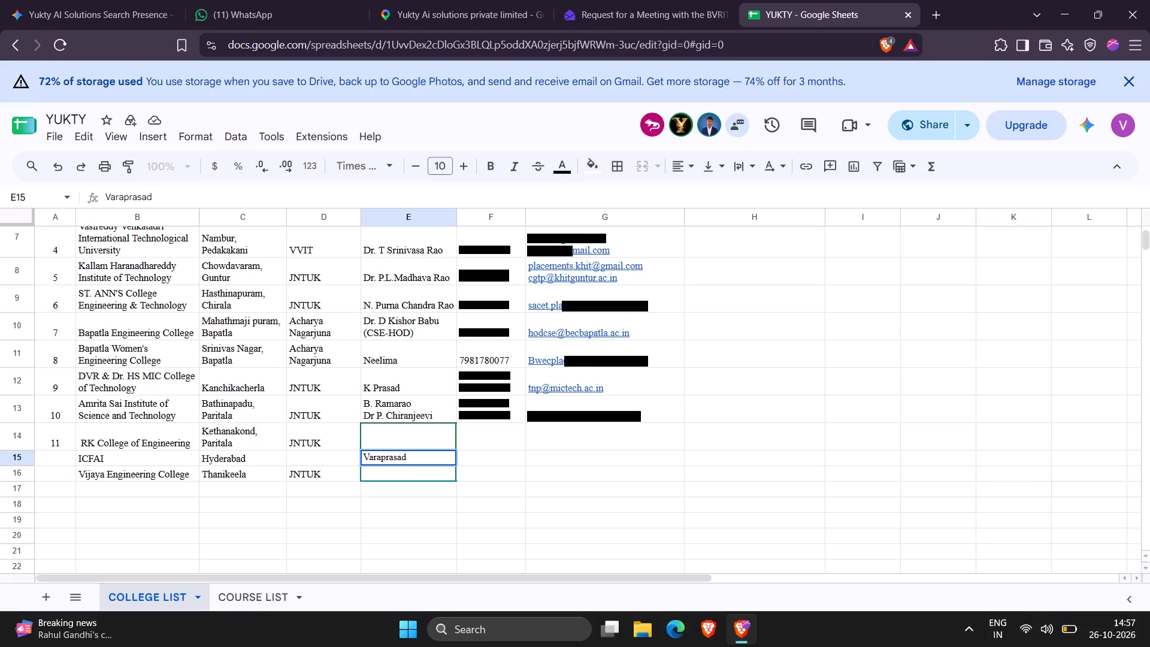
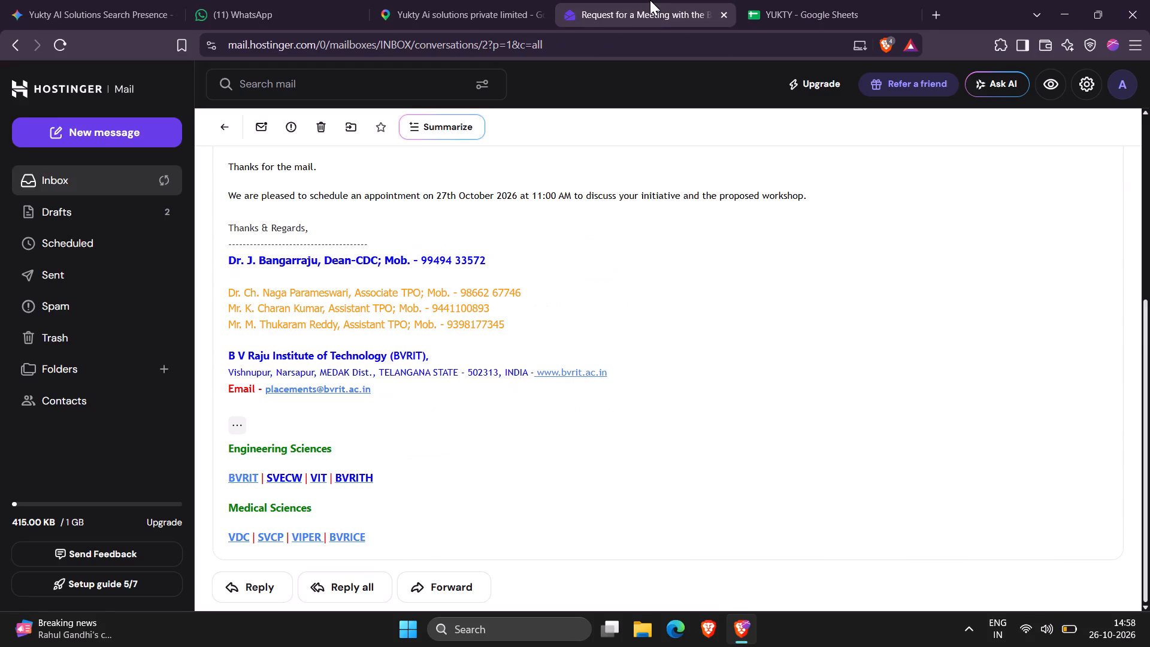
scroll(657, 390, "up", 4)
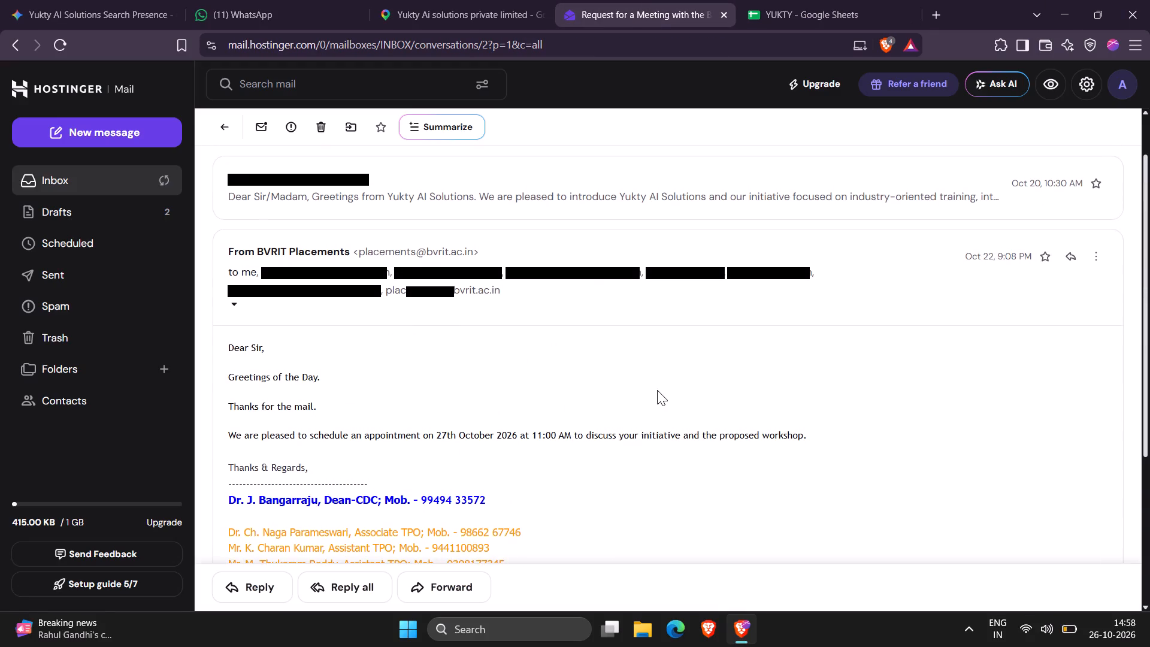
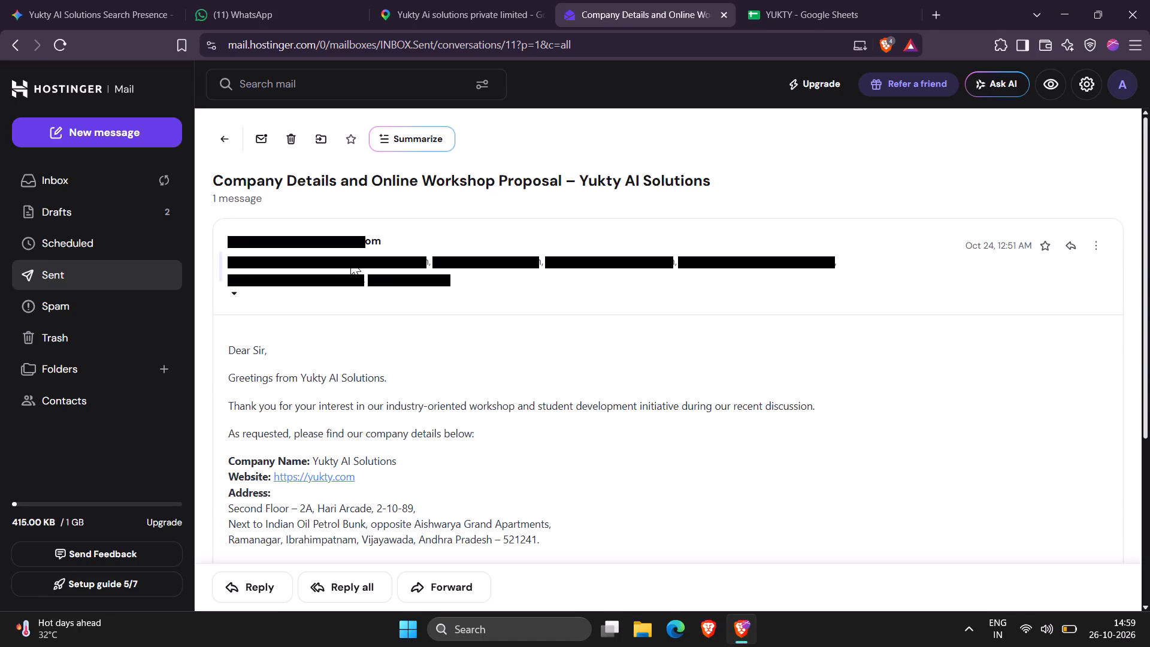
Copy the main recipient's address from the sent workshop proposal's details into the ICFAI row's e-mail cell in the YUKTY spreadsheet.
left_click_drag(341, 259, 269, 263)
scroll(370, 377, "down", 5)
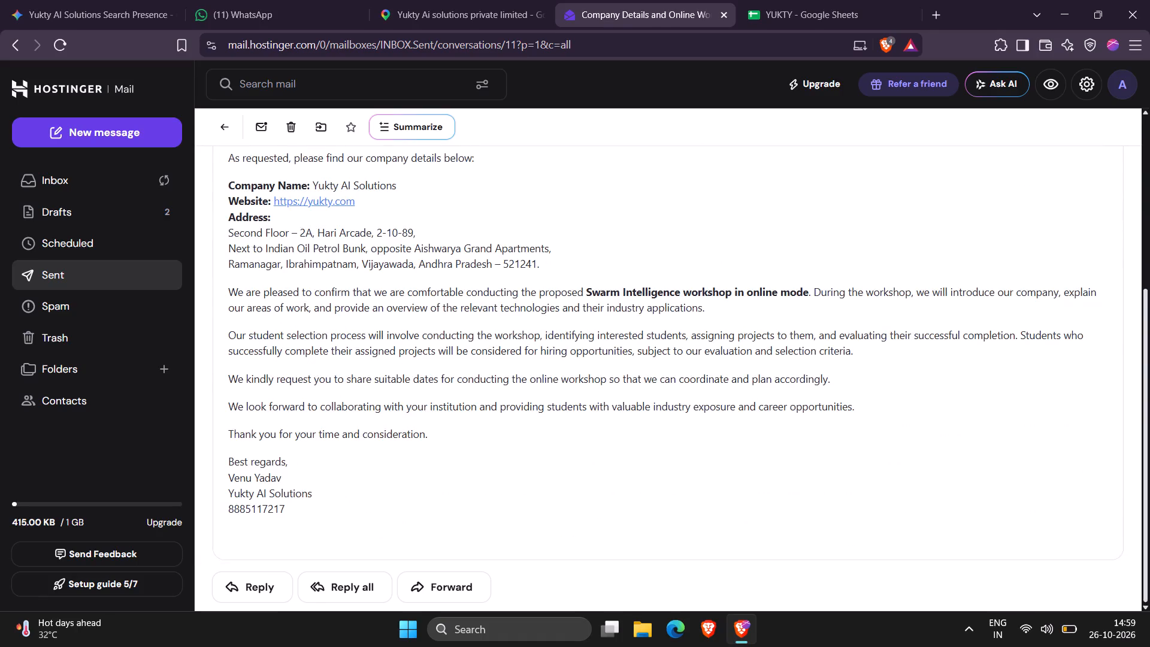
scroll(370, 377, "up", 6)
left_click(237, 288)
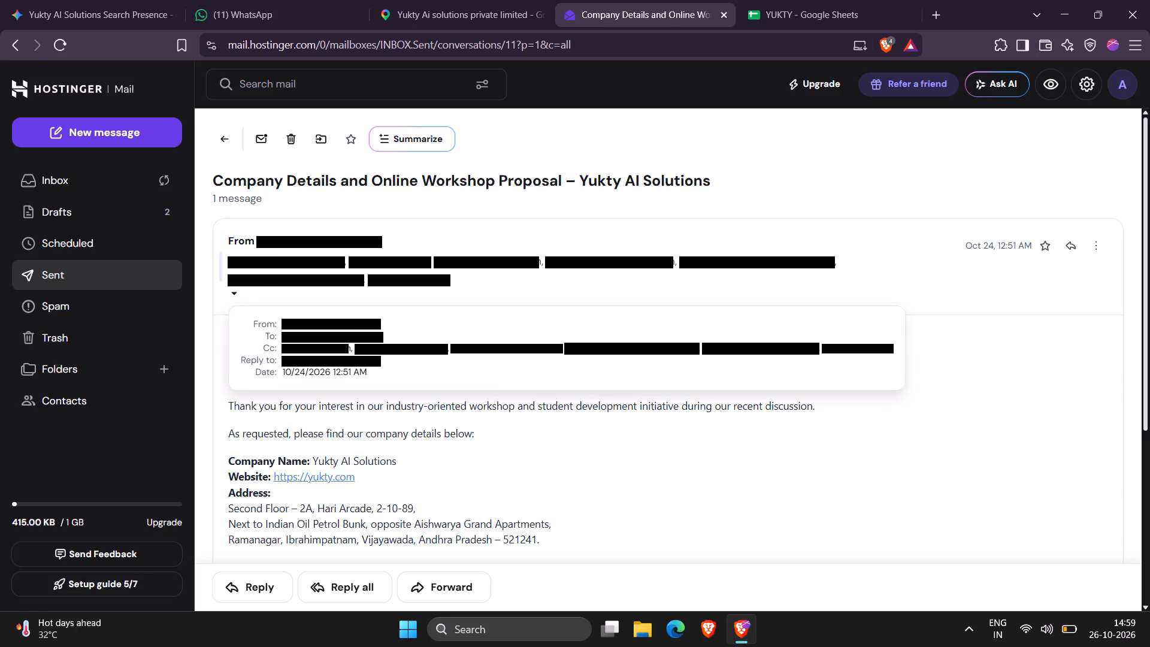
left_click_drag(283, 335, 403, 336)
key("ctrl+c")
left_click(801, 25)
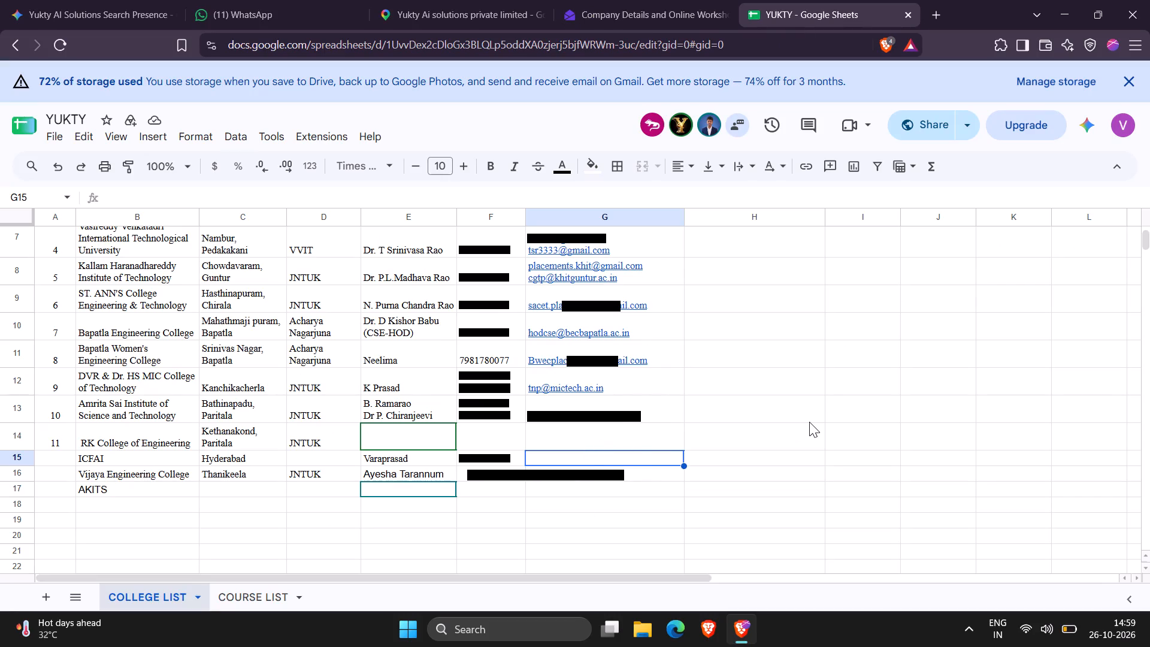
key("ctrl+v")
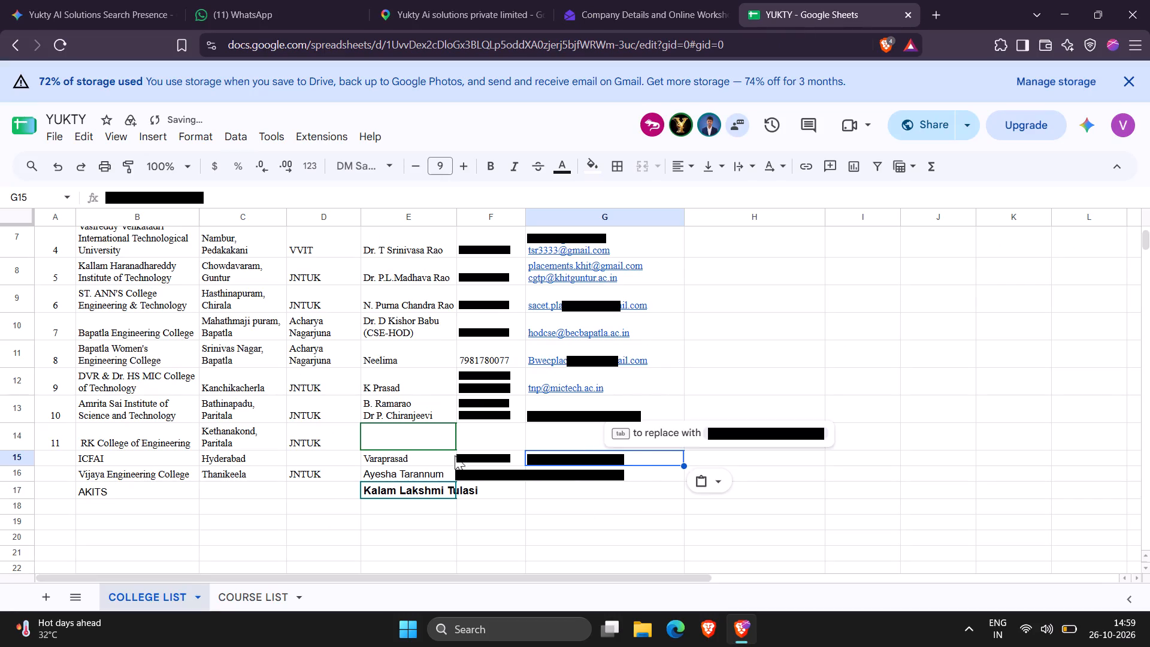
Replace the contact name in the ICFAI row with Prasad.
left_click(452, 456)
key("BackSpace")
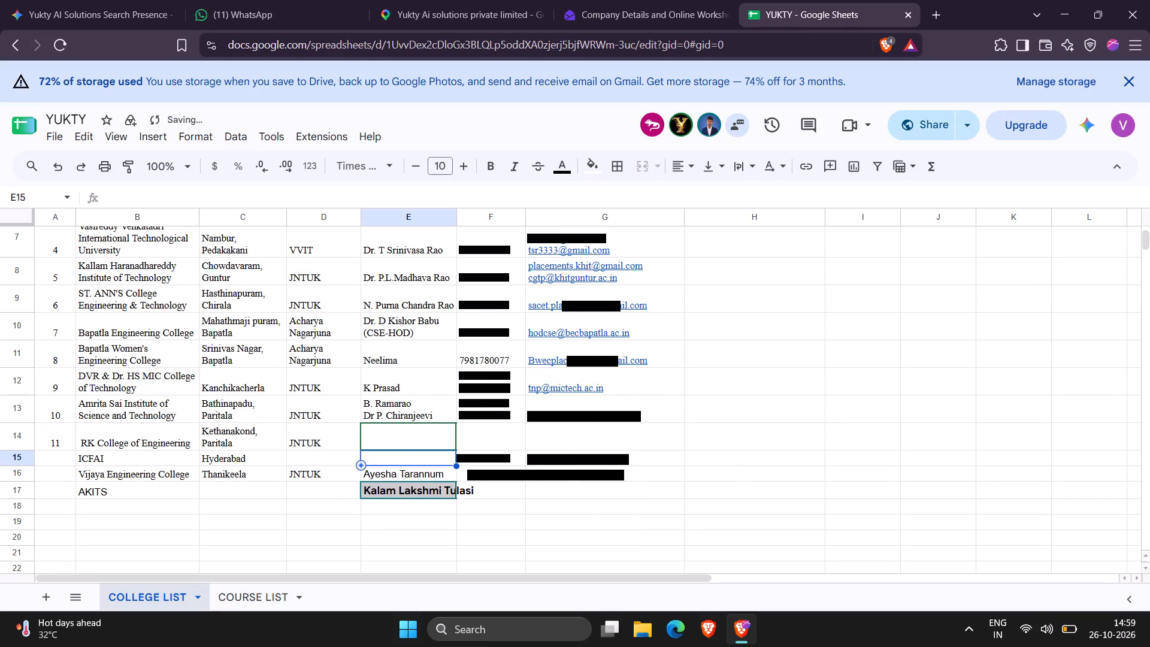
key("shift+p")
type("rasad")
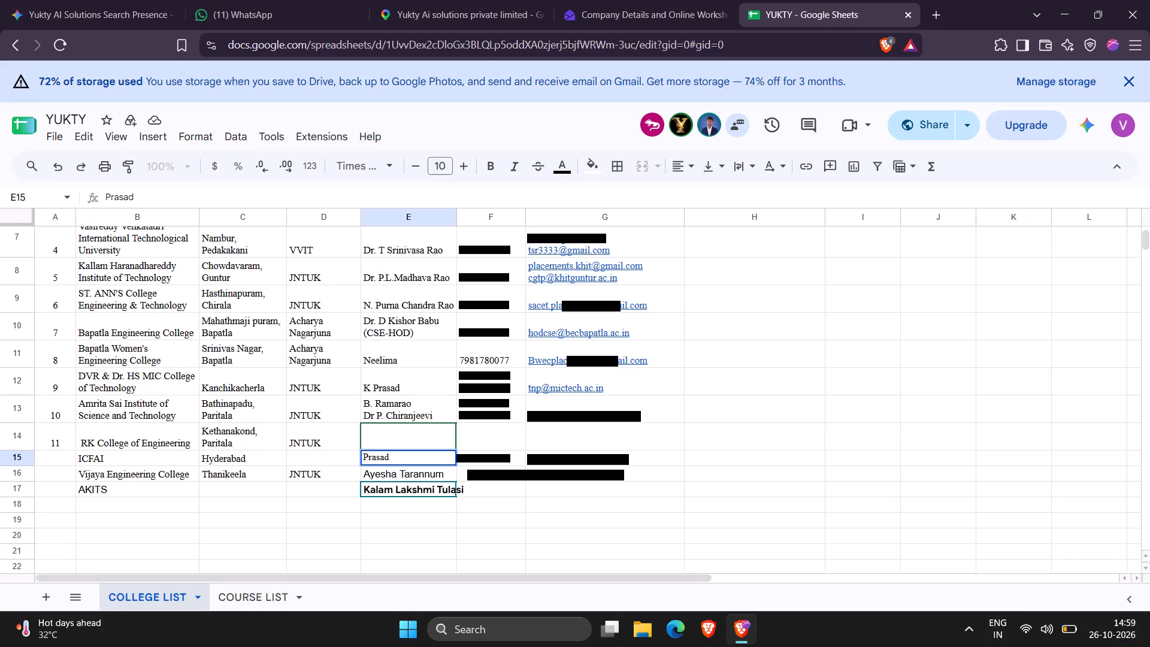
key("Left")
key("Left")
key("Left")
key("Left")
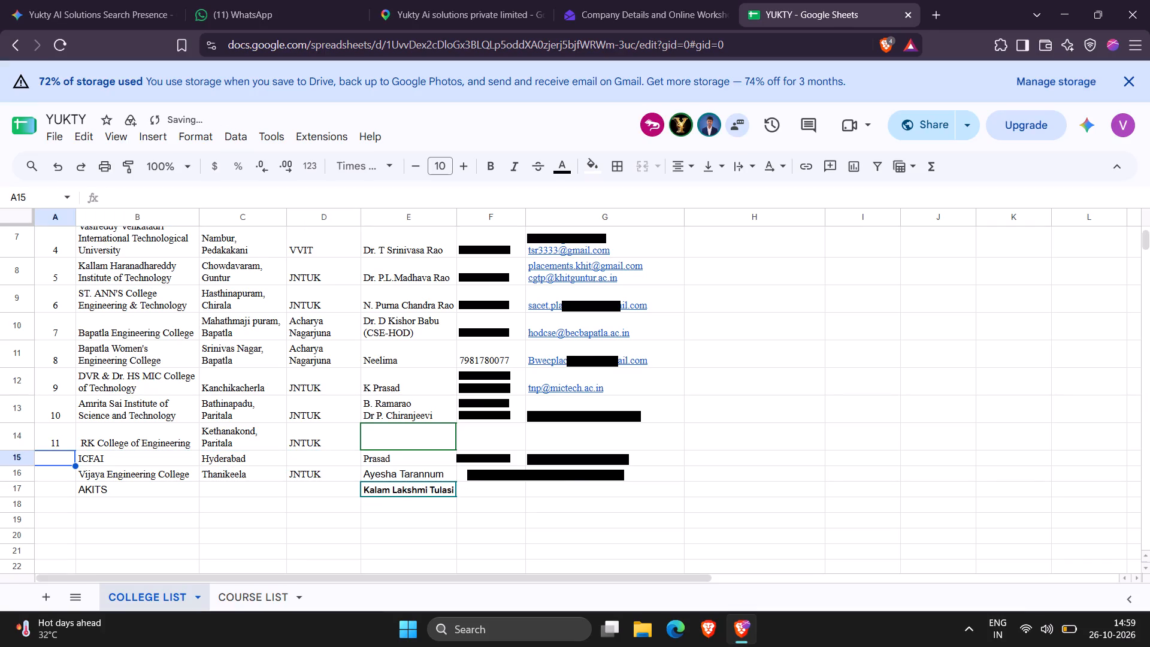
Add BVRIT as a new college in row 18, below AKITS, with Hyderabad as its location.
scroll(443, 572, "left", 2)
left_click(120, 505)
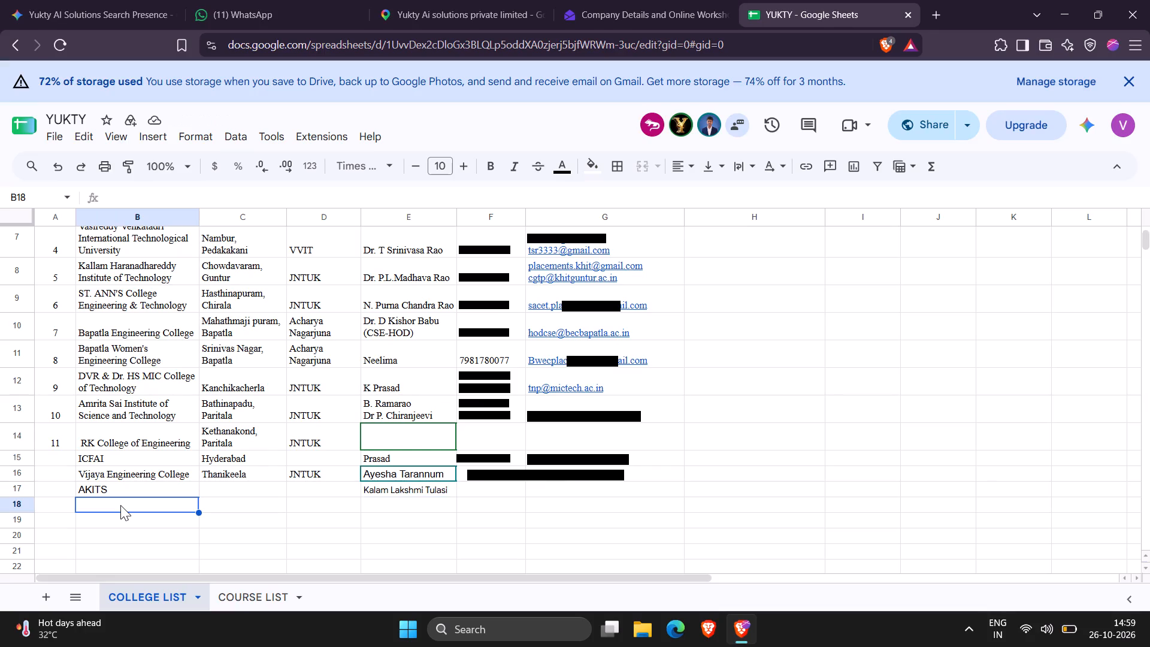
key("shift+b")
key("shift+v")
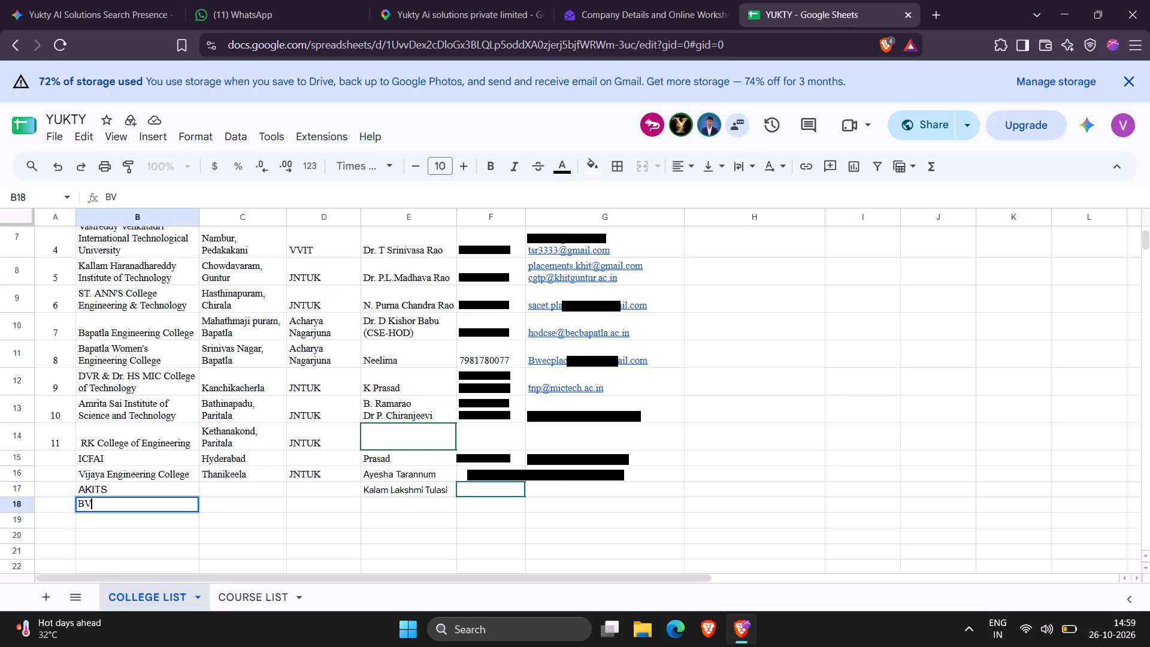
type("RIT")
key("Right")
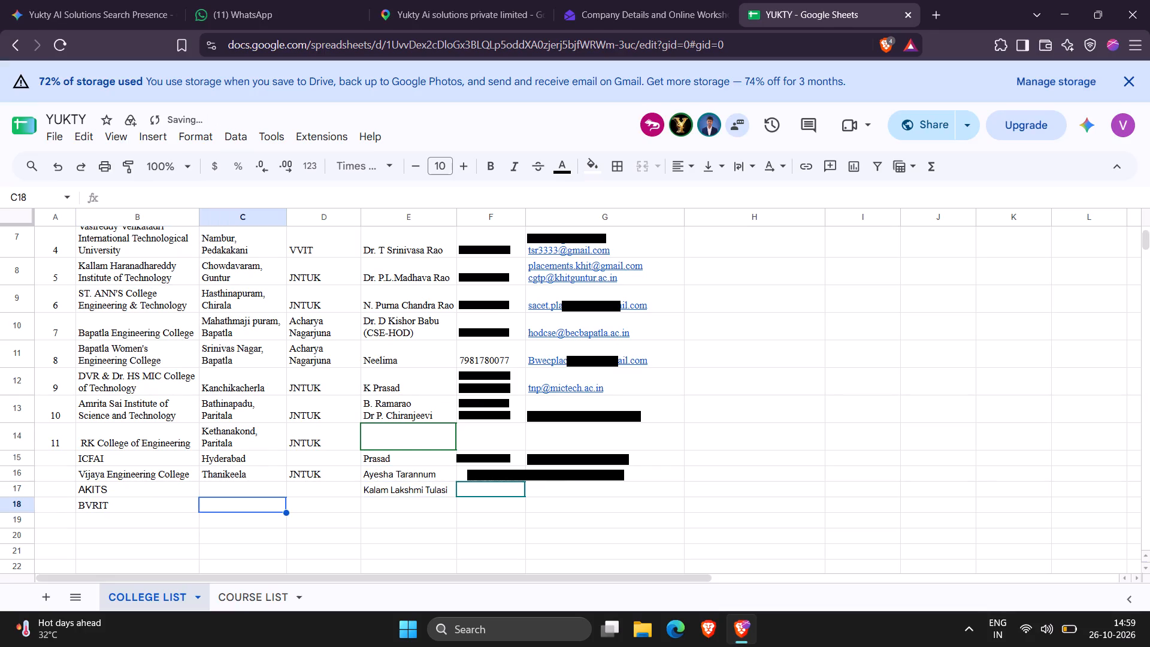
key("shift+h")
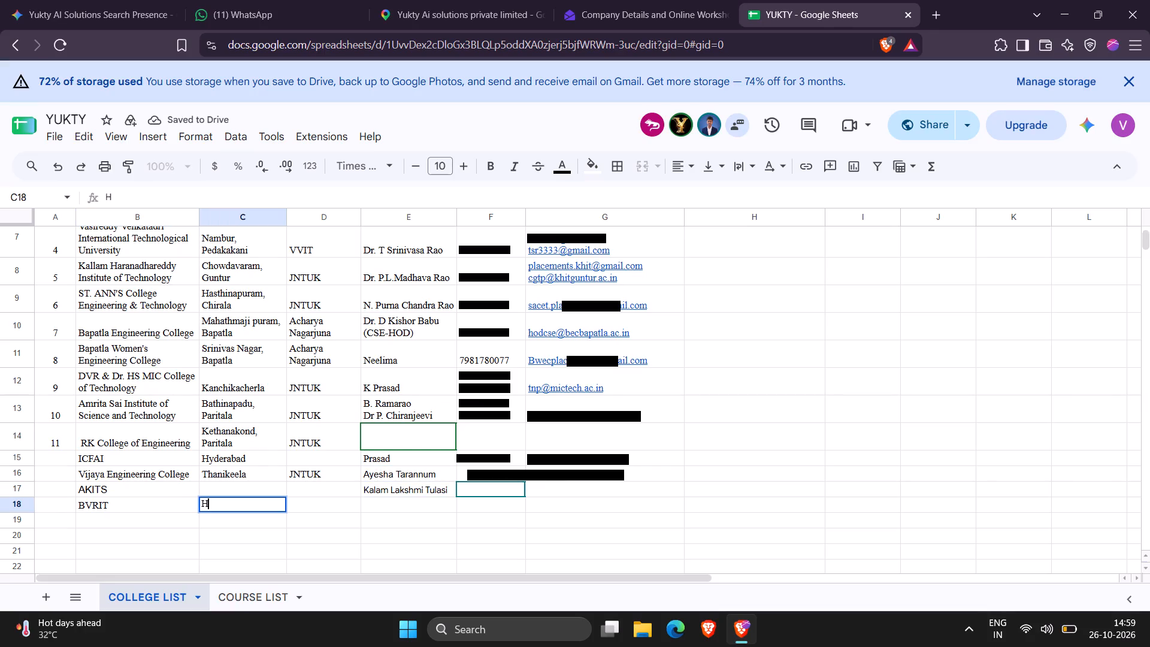
type("yderabad")
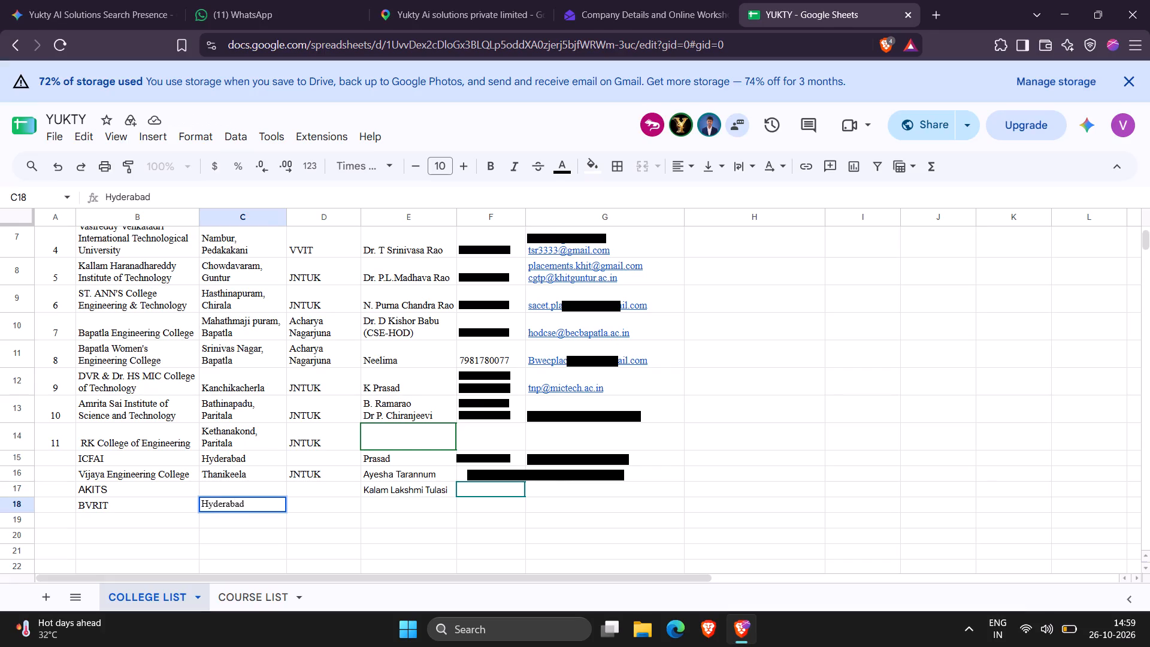
key("Right")
key("Right")
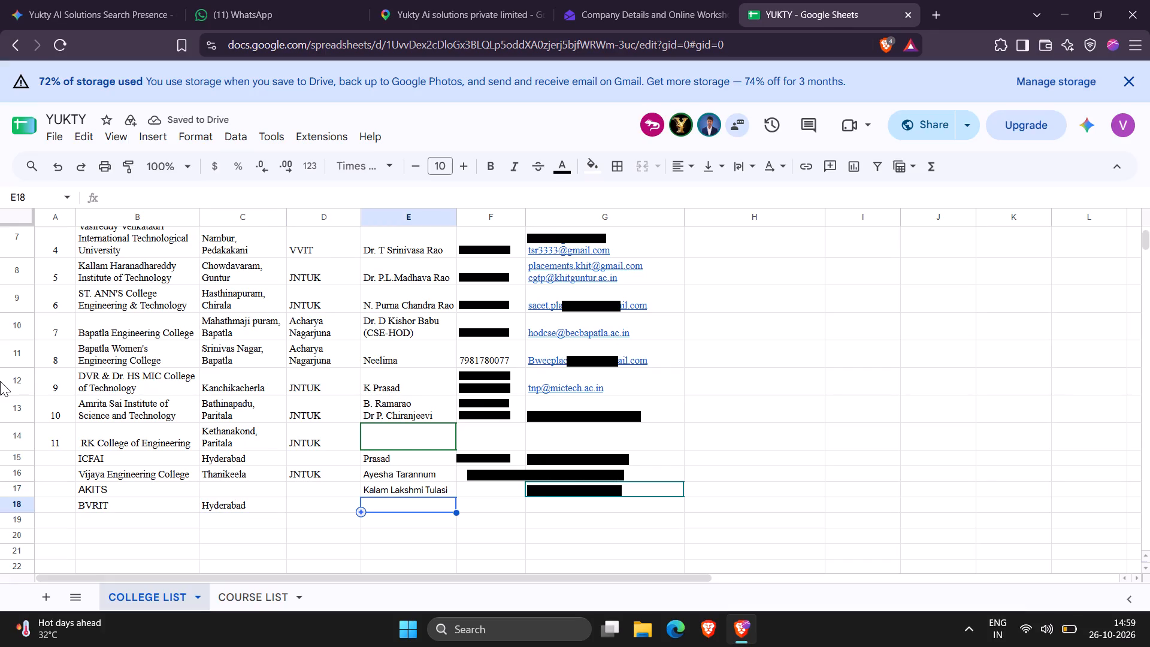
Switch to Hostinger Mail and go back from the open workshop proposal to the list of sent messages.
left_click(618, 0)
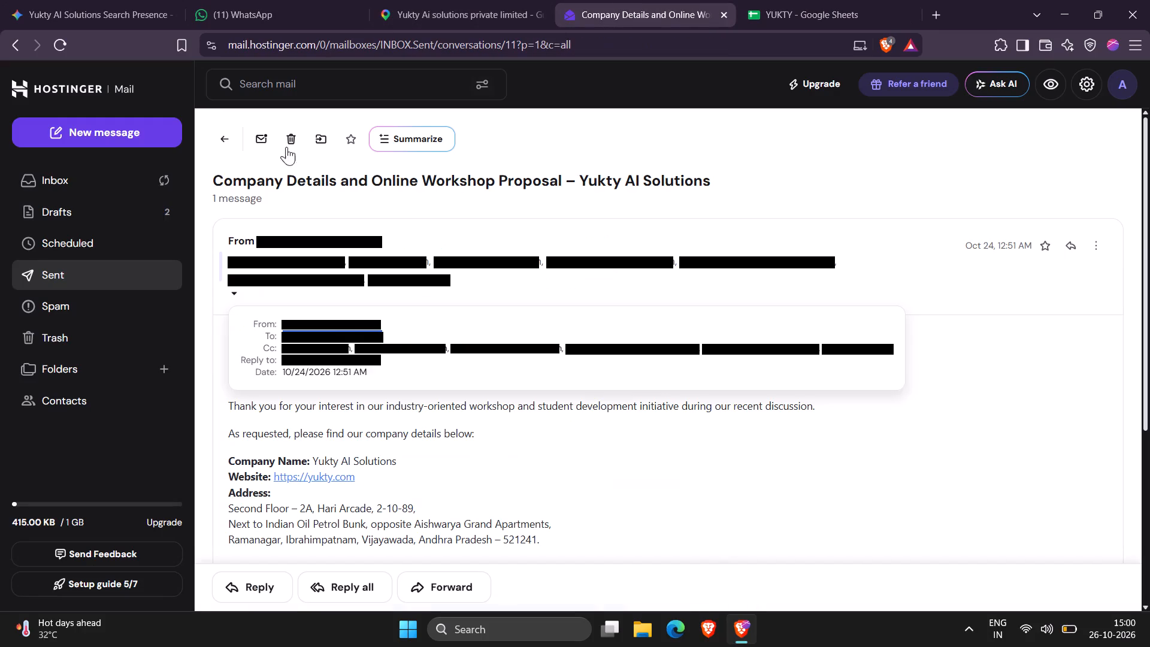
left_click(228, 138)
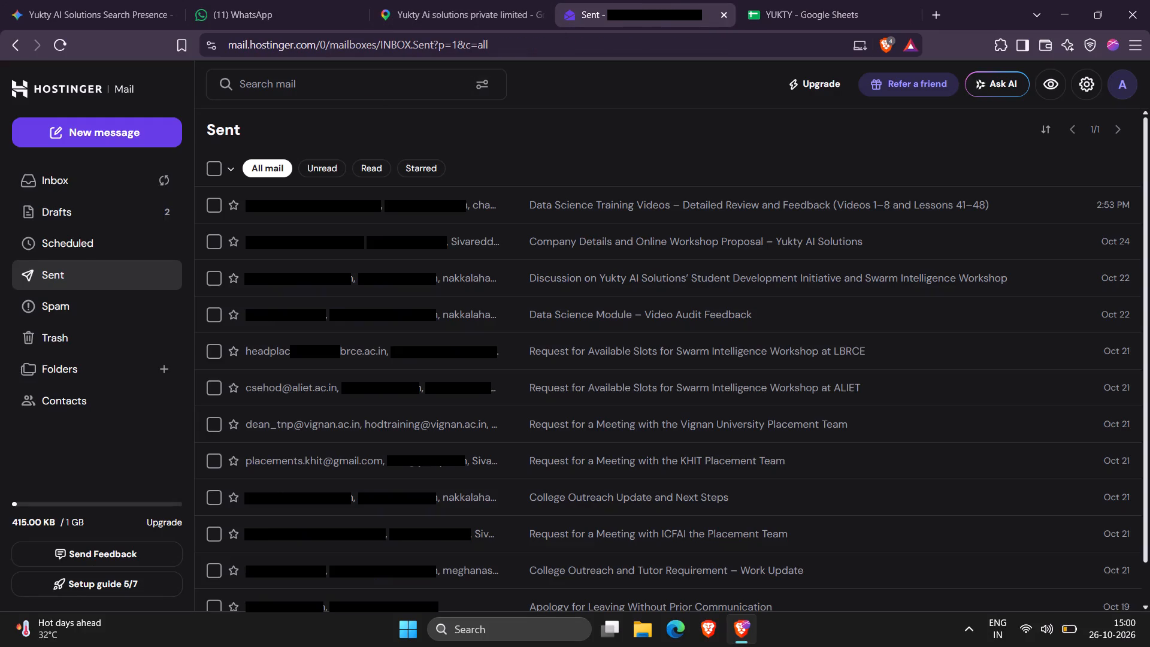
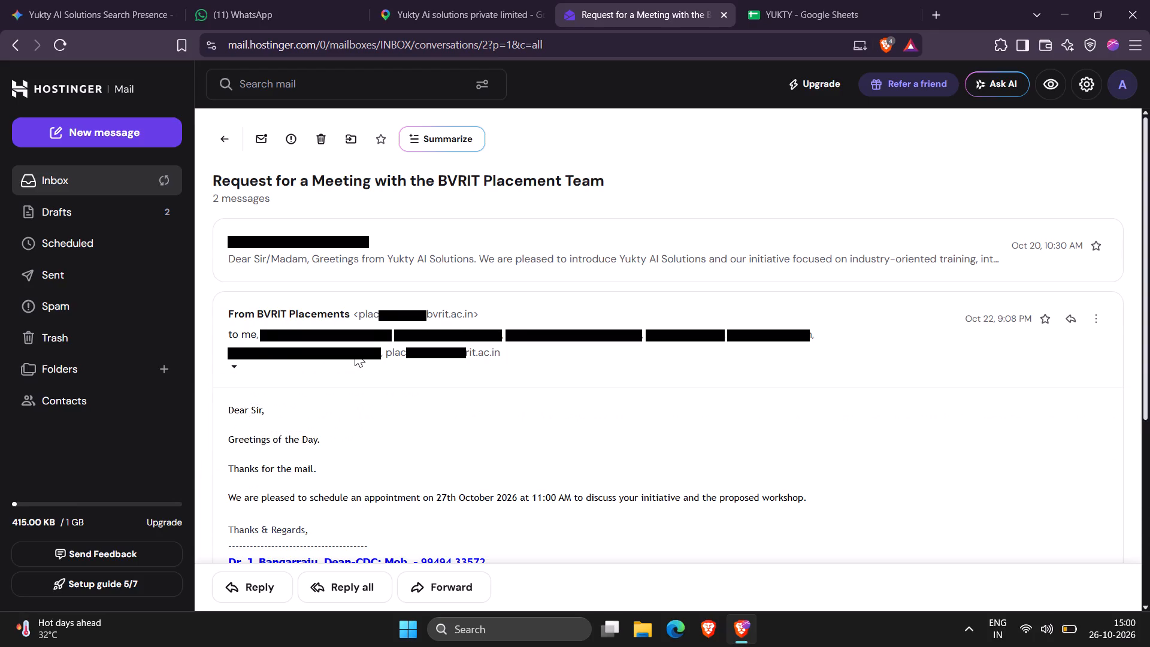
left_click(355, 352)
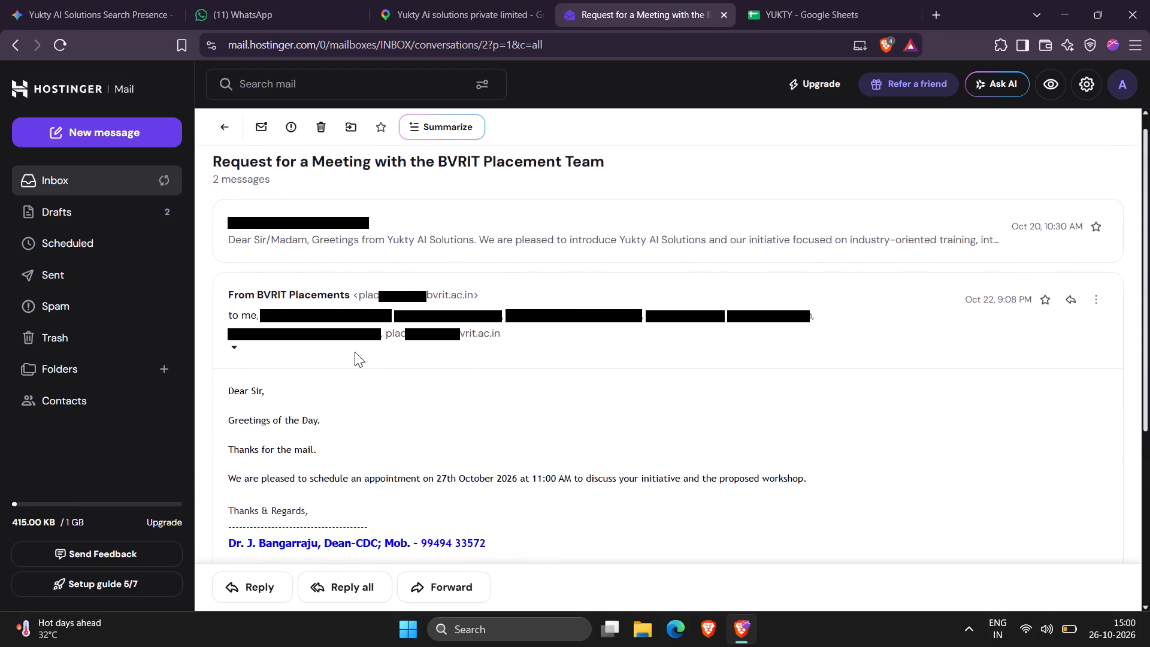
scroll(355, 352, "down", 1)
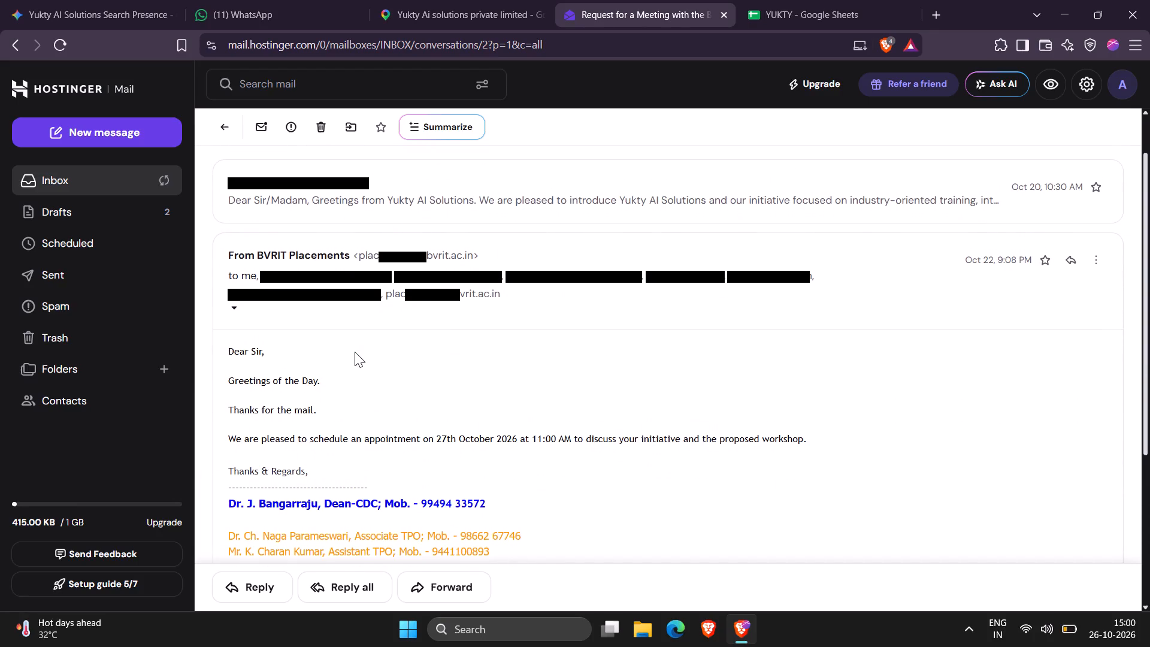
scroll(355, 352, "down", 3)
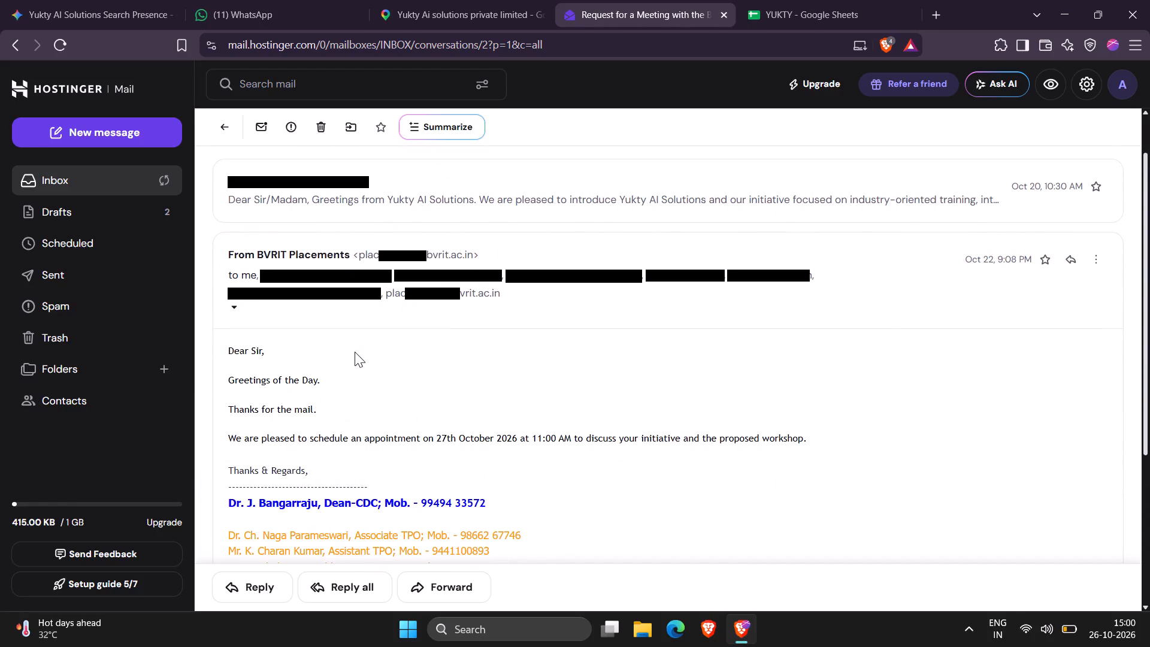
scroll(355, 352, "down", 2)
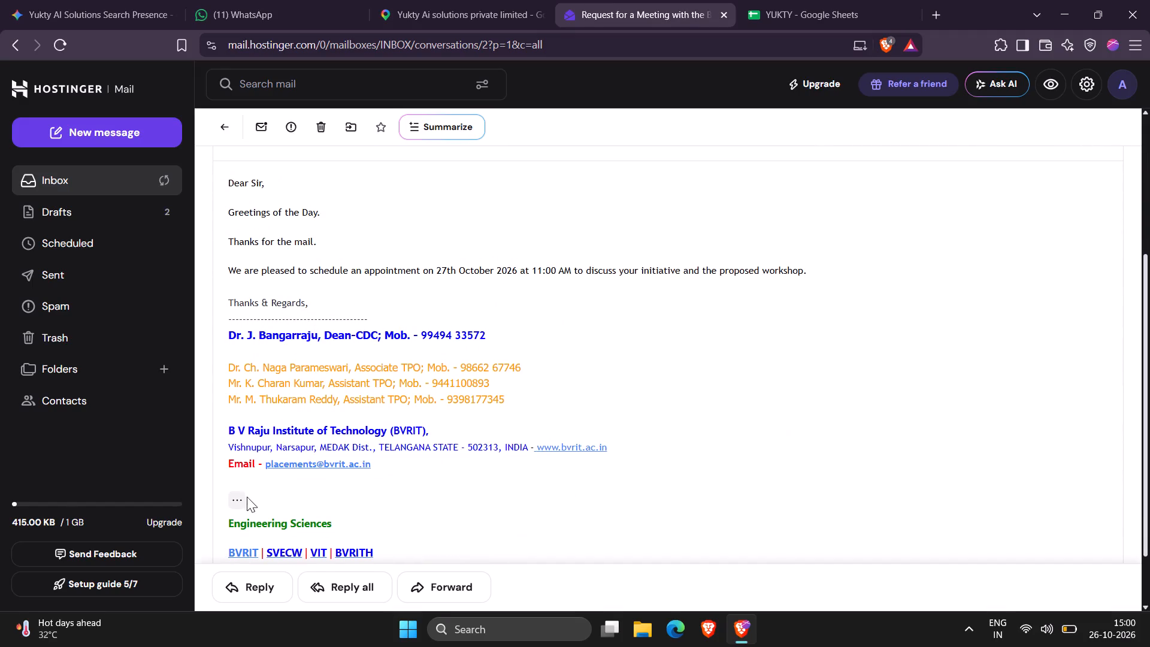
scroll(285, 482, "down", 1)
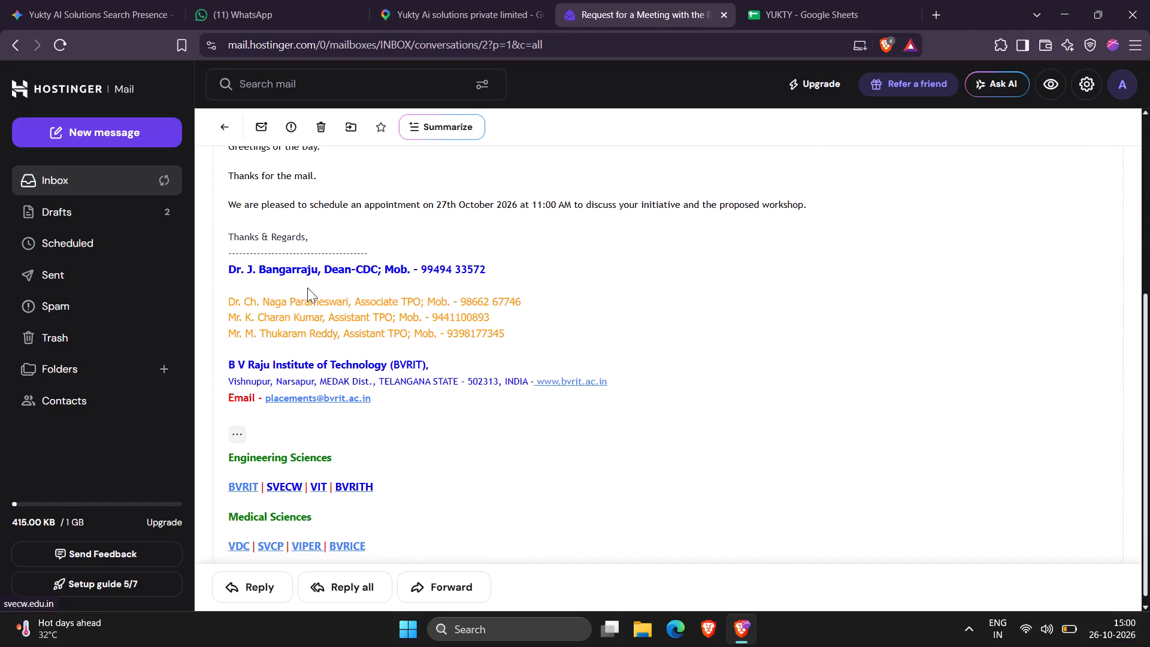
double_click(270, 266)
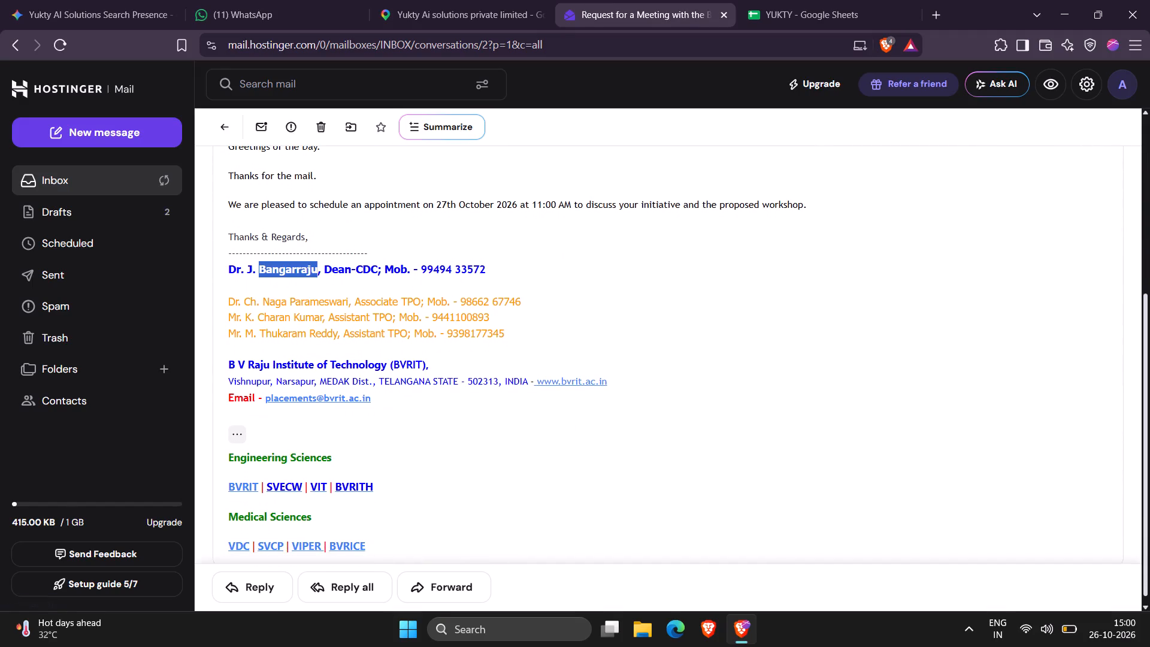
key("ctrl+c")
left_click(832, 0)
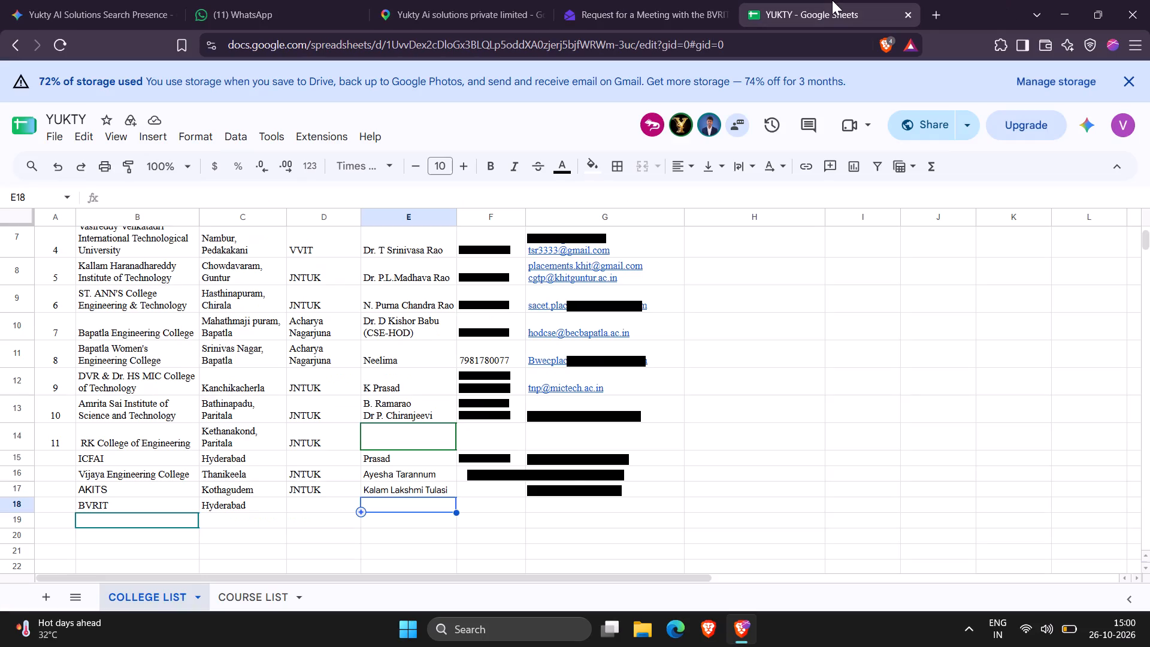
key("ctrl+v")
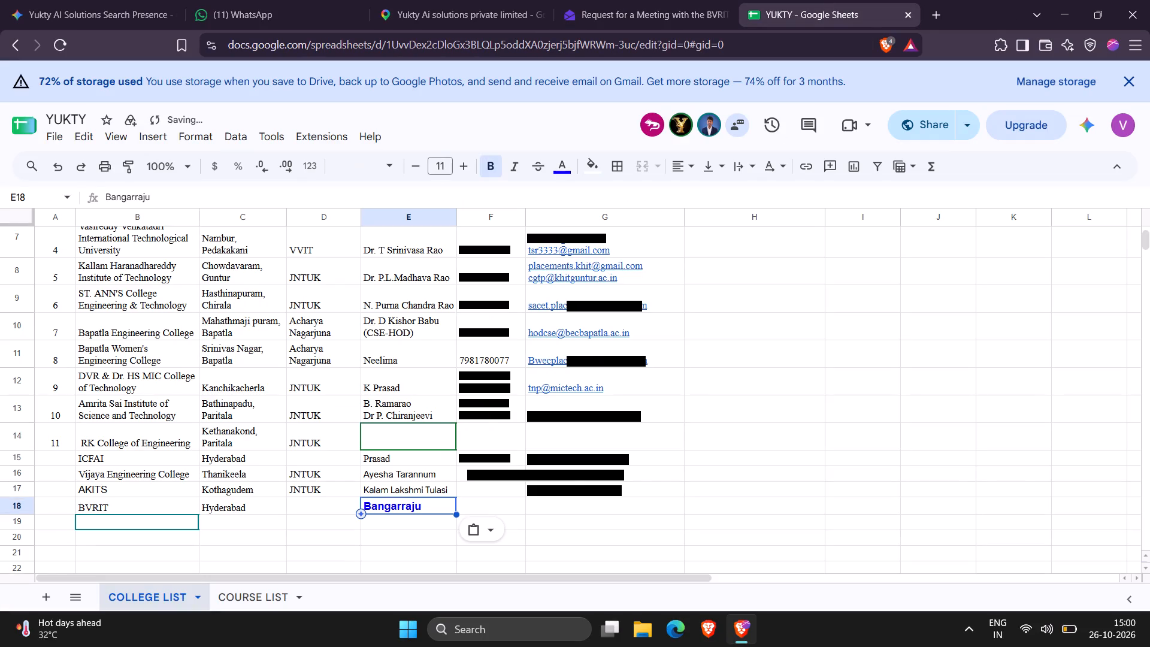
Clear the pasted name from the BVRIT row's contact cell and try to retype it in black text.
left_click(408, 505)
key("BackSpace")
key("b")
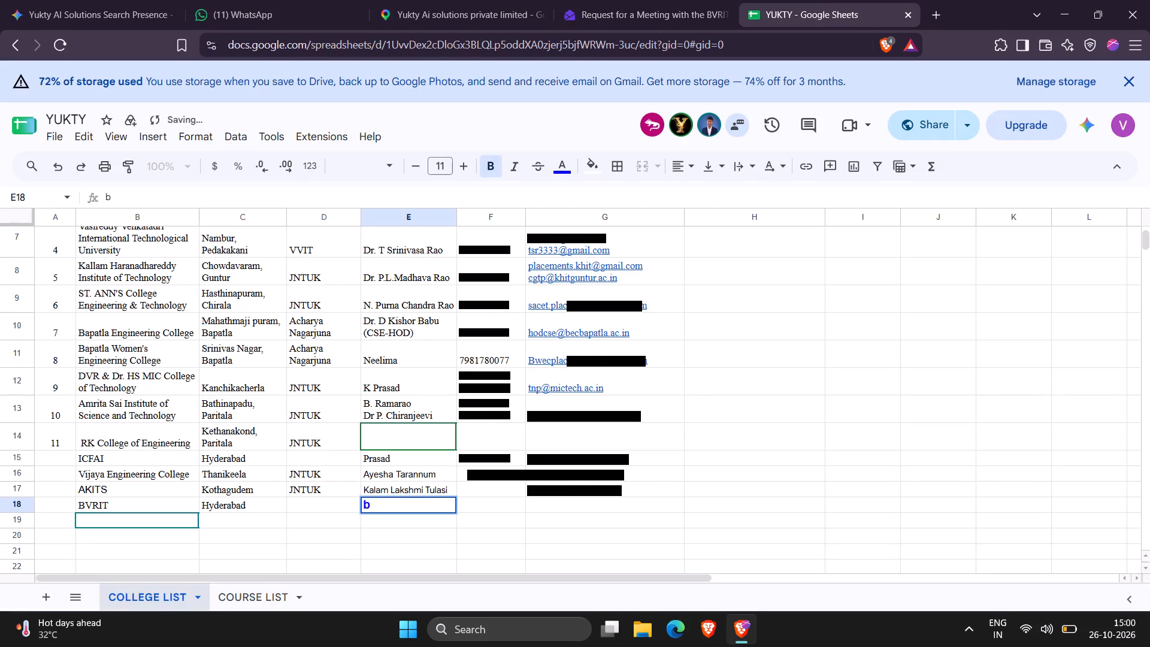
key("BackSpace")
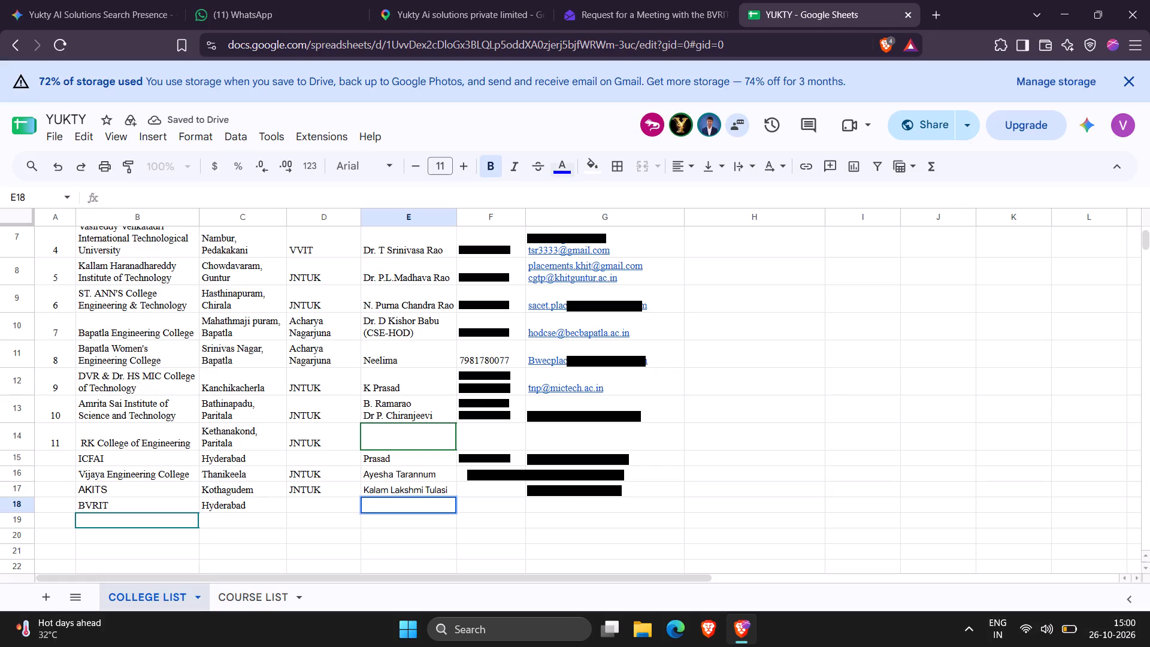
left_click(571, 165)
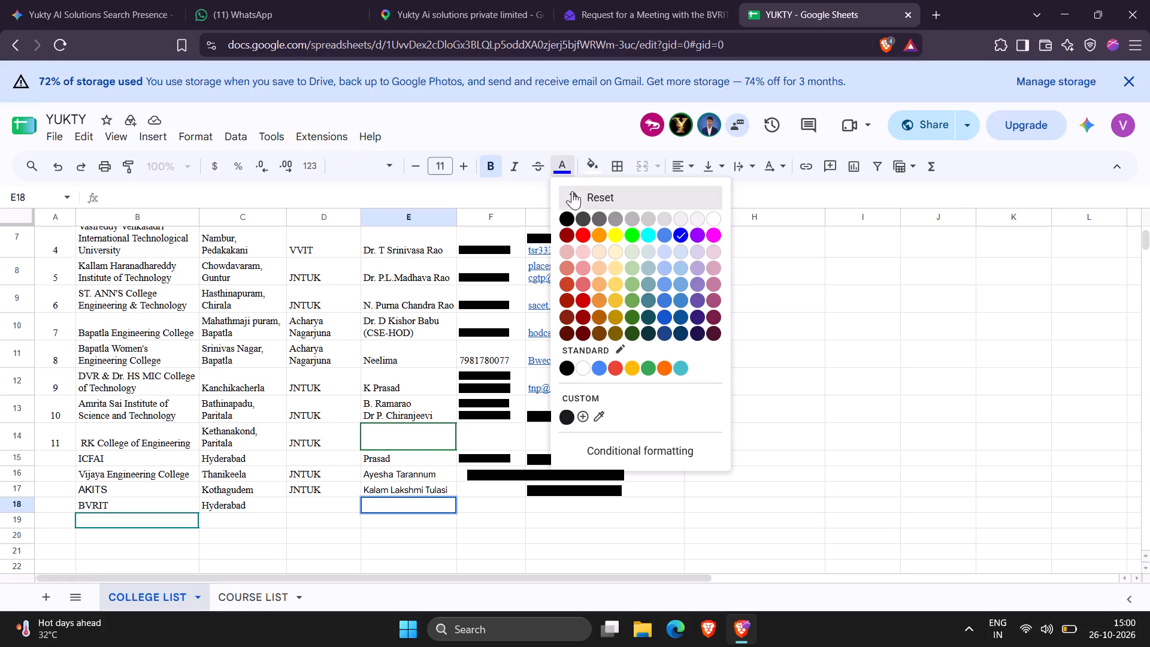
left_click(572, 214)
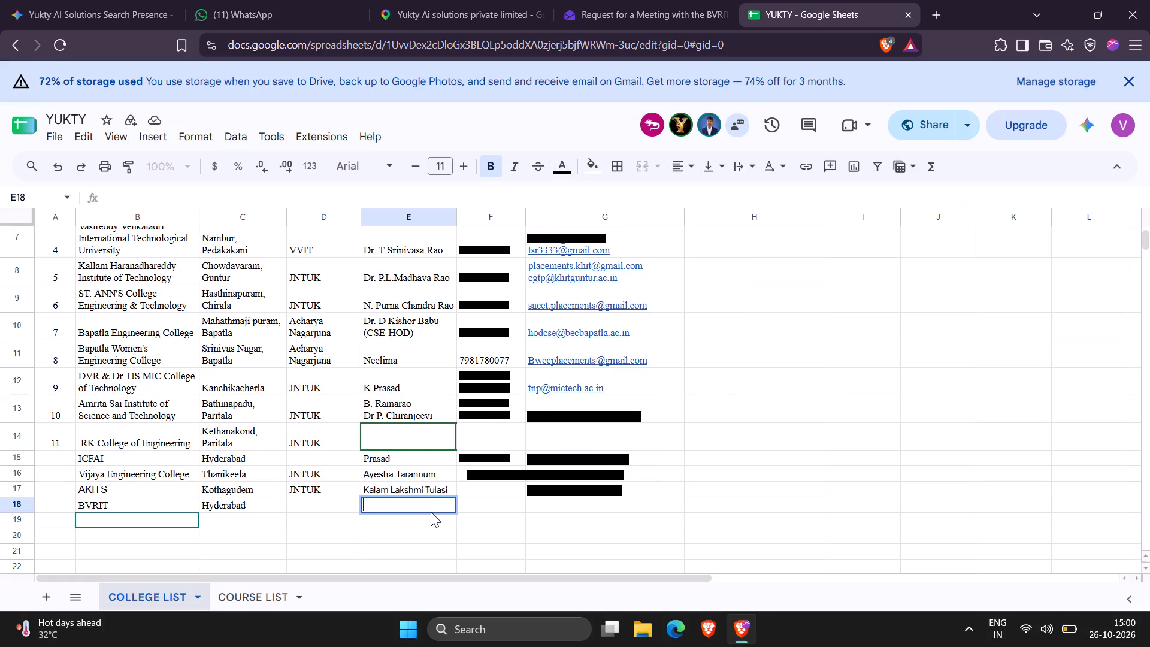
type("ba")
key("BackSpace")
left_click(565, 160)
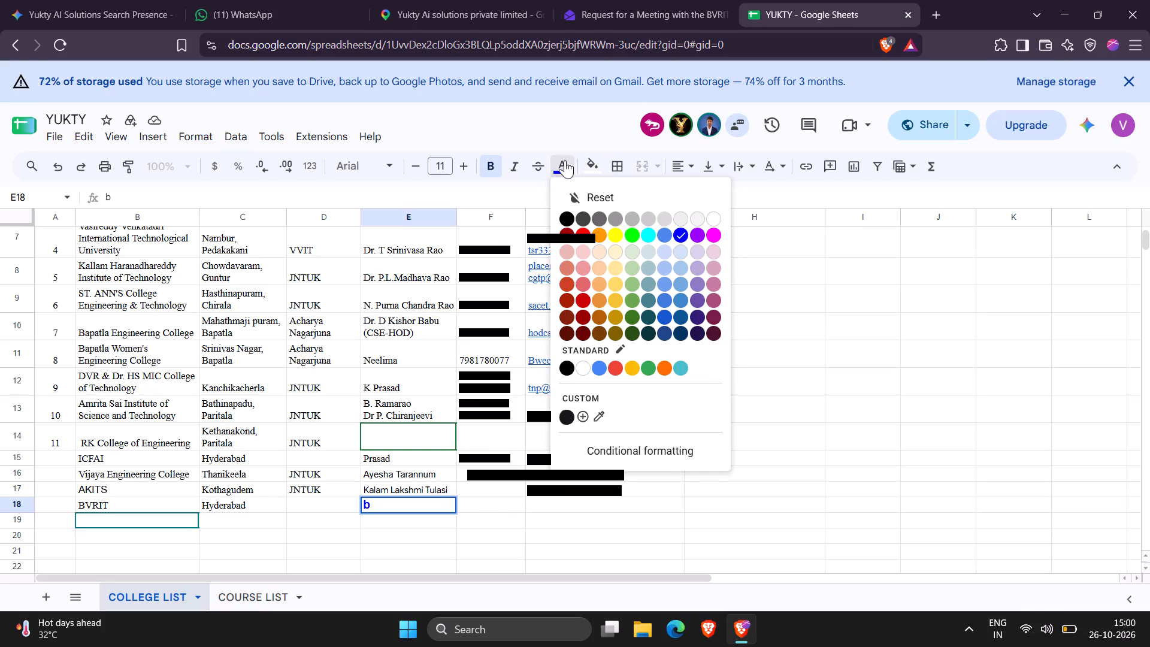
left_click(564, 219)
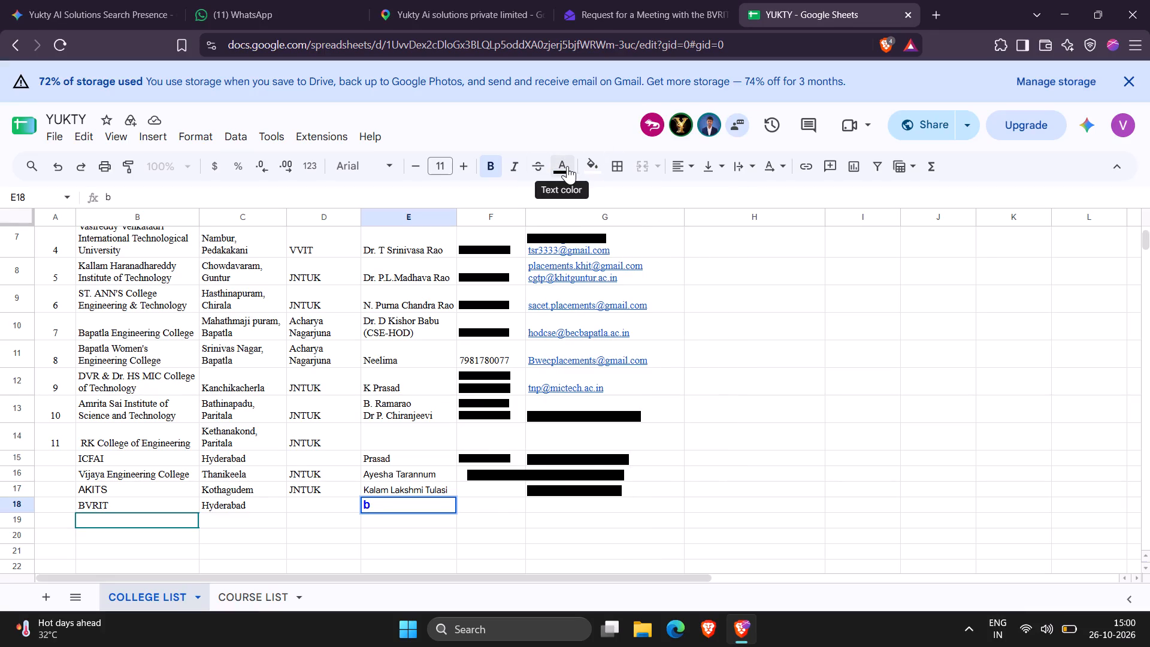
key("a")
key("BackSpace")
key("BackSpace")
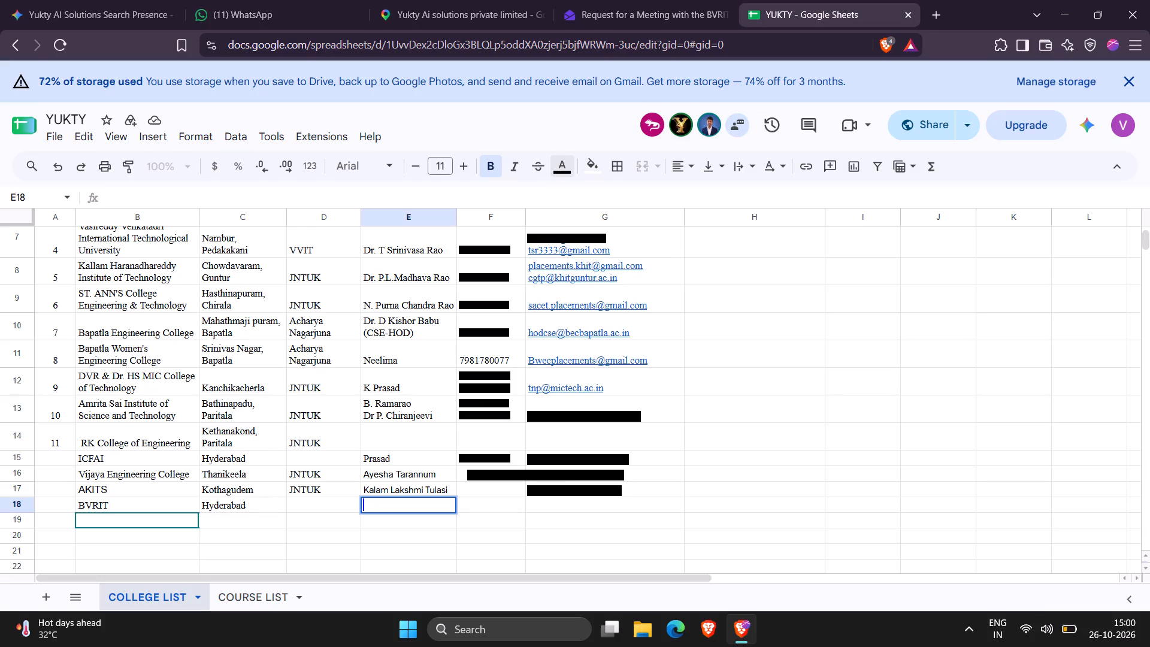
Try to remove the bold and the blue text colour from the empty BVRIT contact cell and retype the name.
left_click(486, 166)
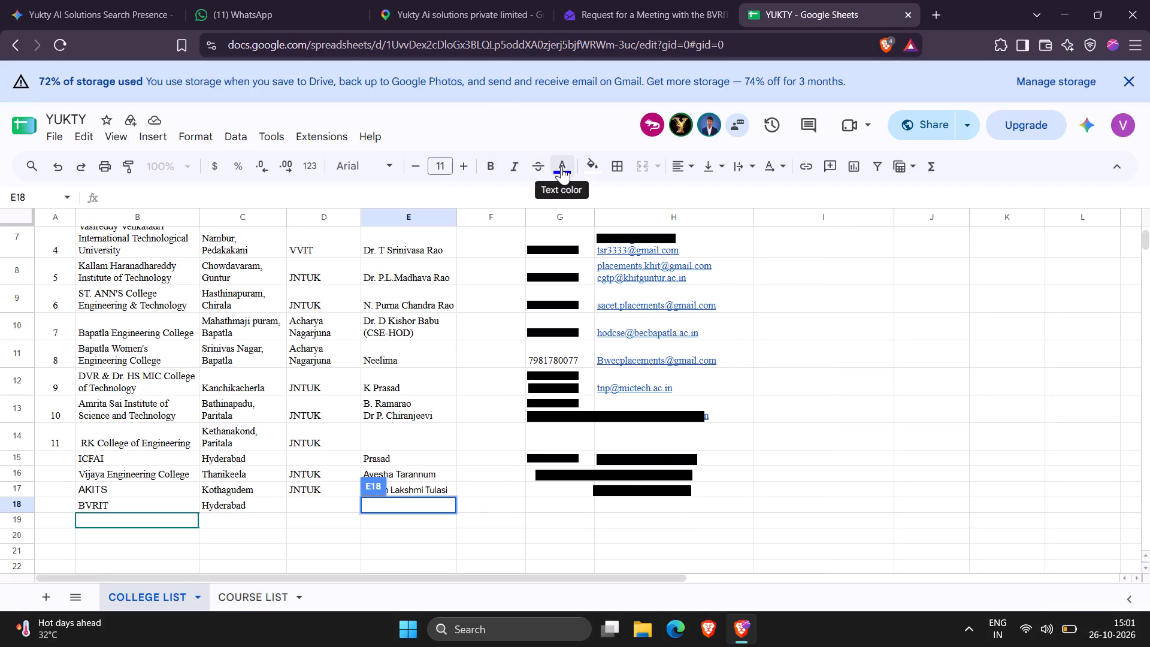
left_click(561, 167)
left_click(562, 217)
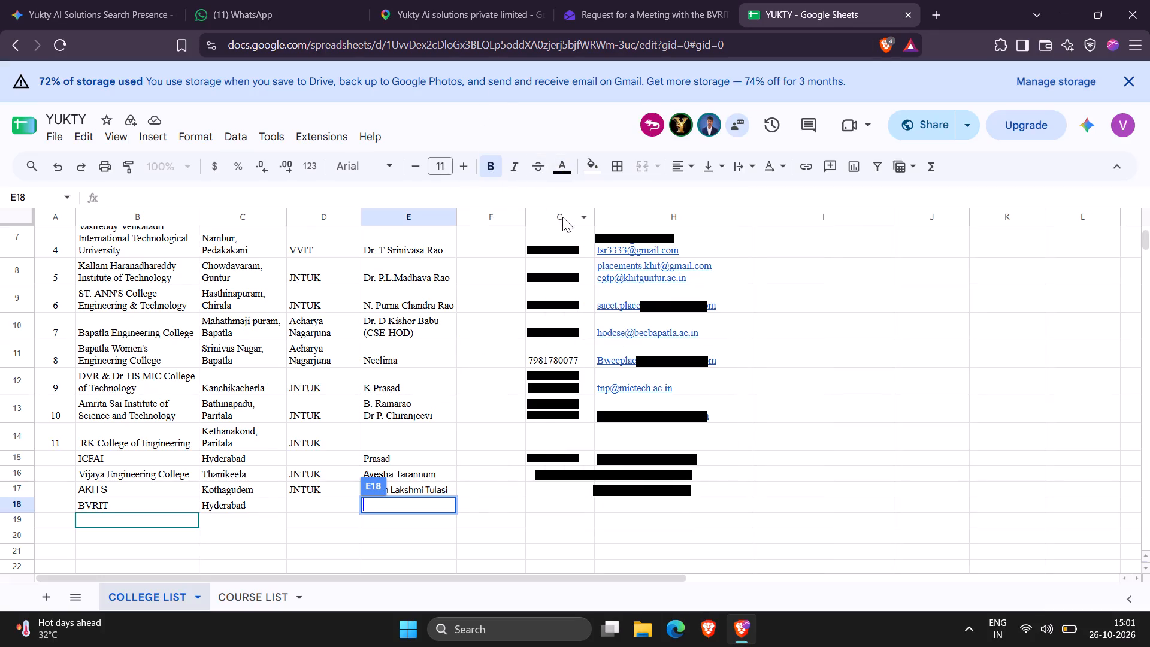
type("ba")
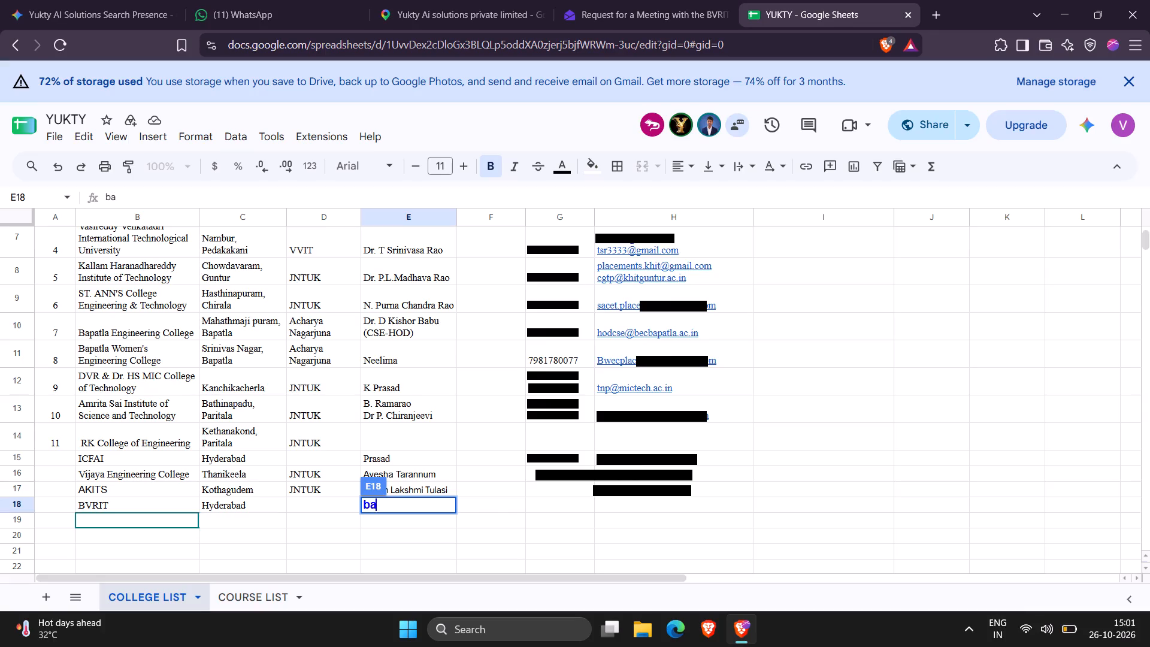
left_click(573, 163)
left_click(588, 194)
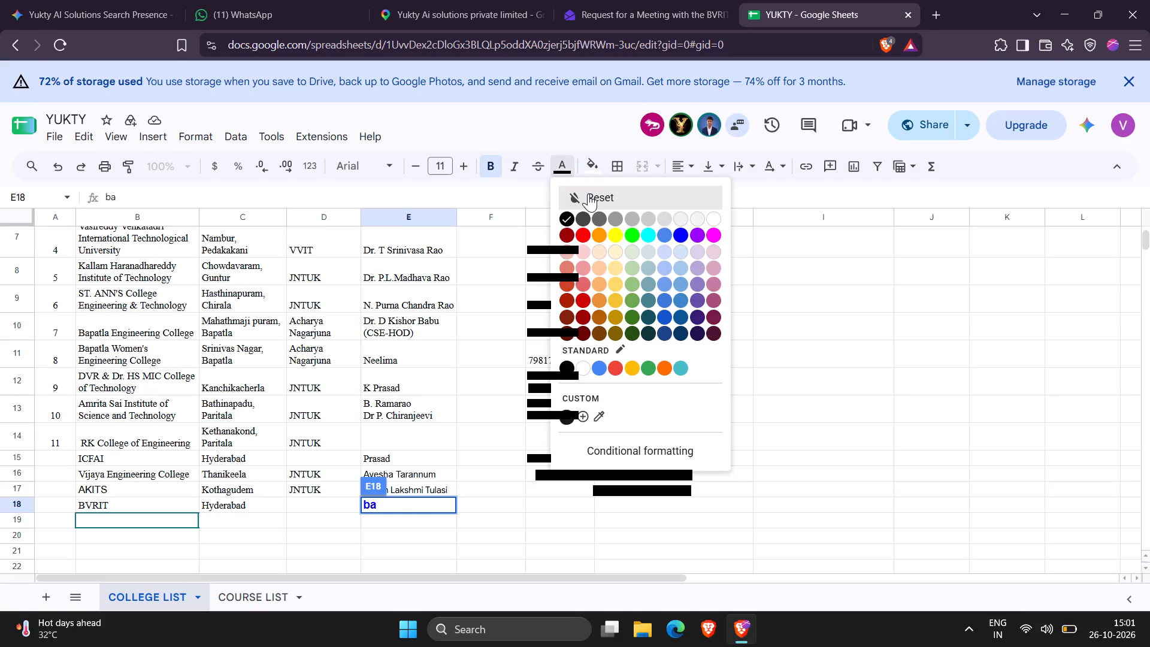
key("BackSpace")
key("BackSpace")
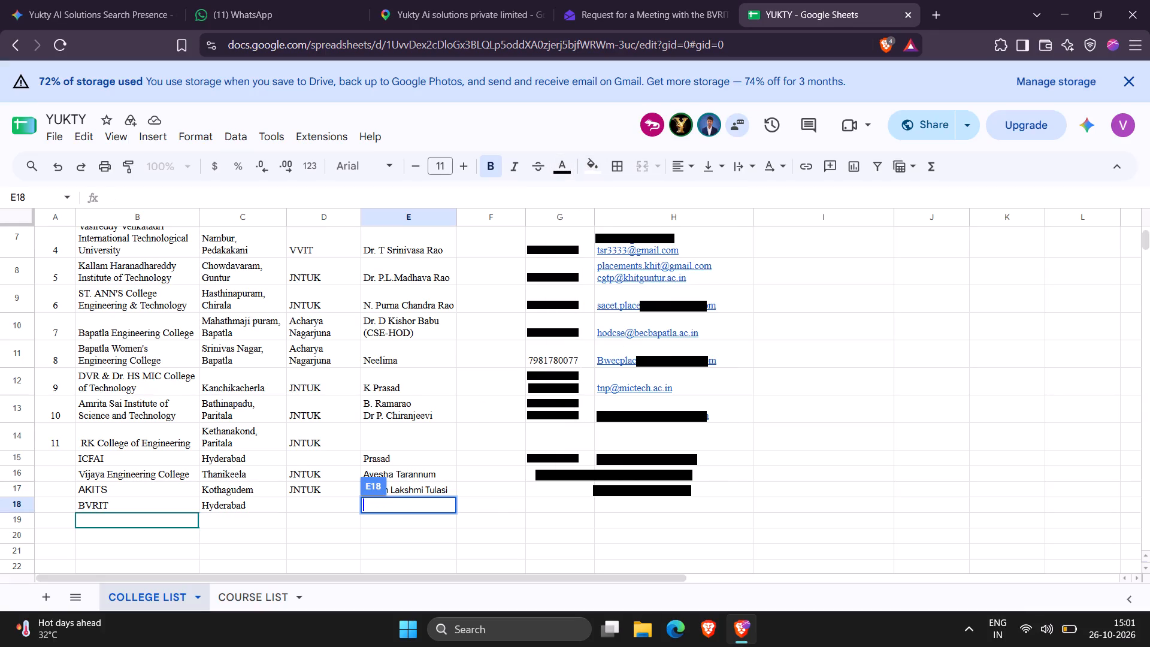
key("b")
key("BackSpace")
Move the BVRIT and Hyderabad entries from row 18 to the college and location cells of row 19, deleting the old row 18.
scroll(282, 542, "left", 1)
left_click_drag(120, 507, 213, 506)
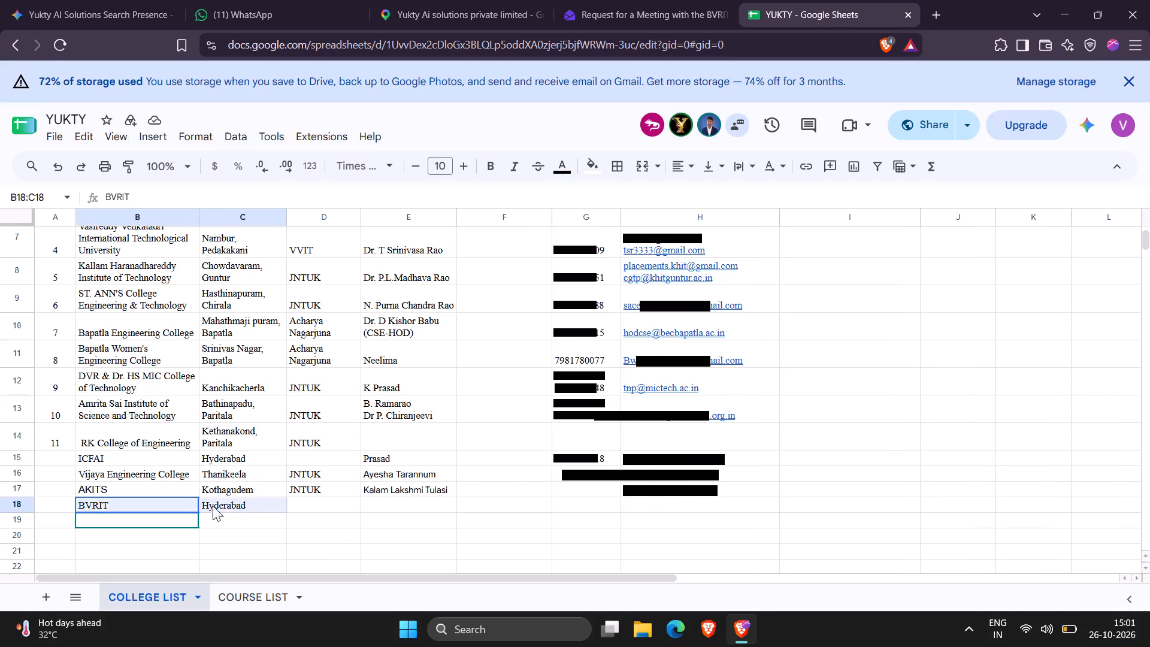
left_click_drag(213, 506, 225, 506)
key("ctrl+c")
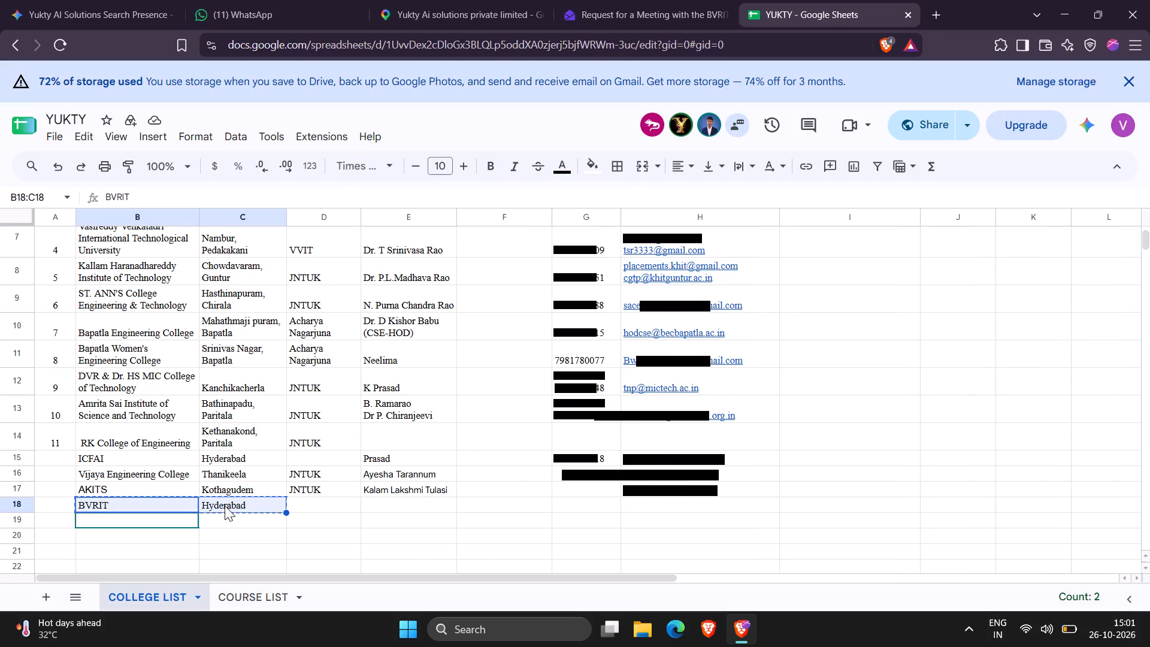
key("BackSpace")
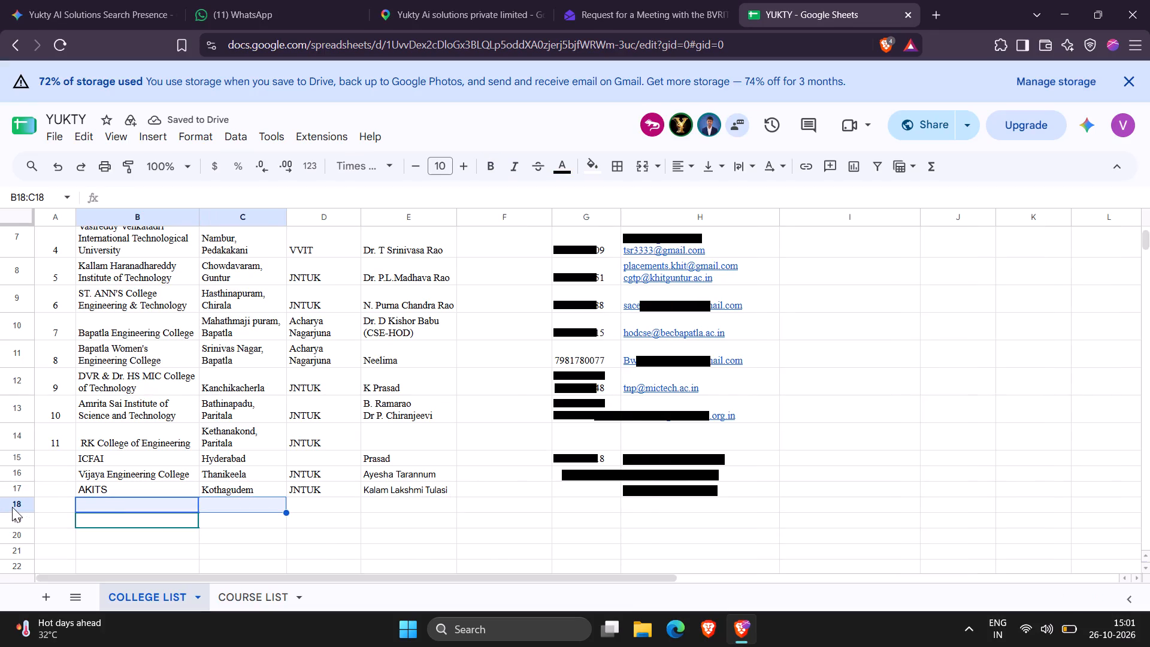
left_click(12, 507)
right_click(12, 507)
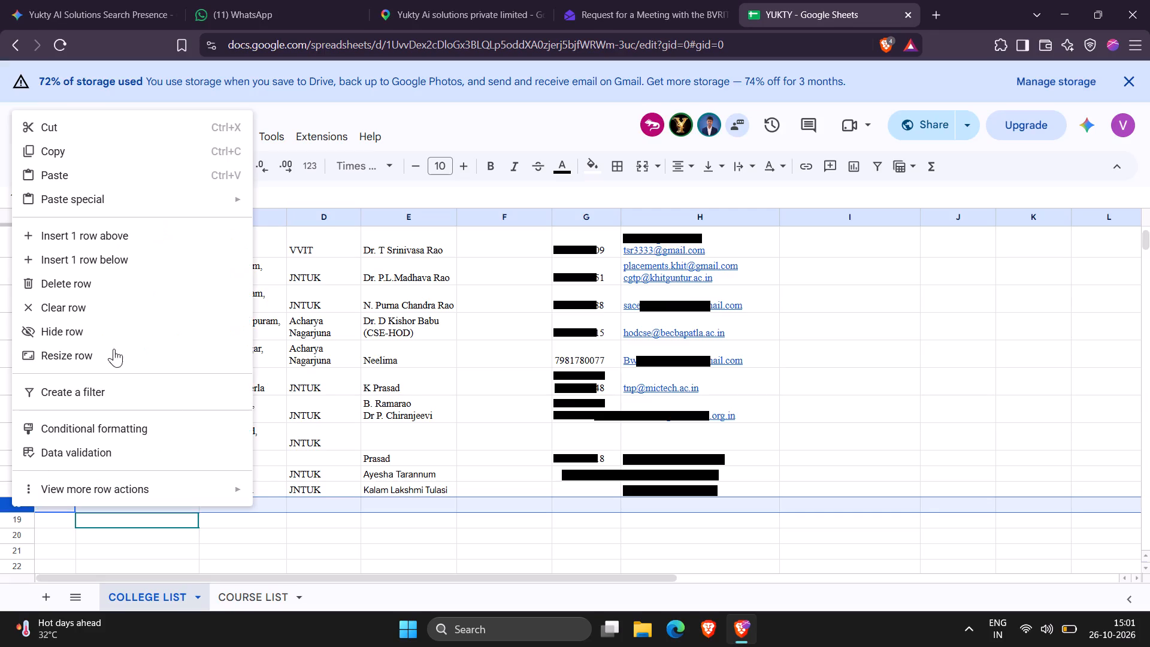
left_click(105, 287)
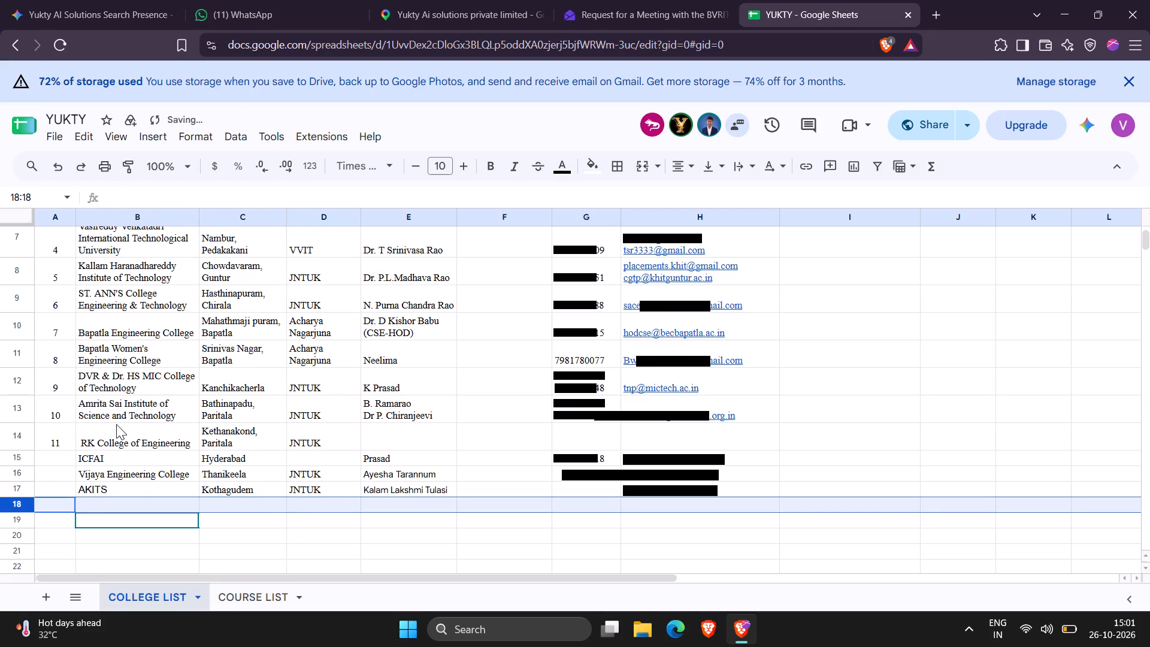
left_click(131, 539)
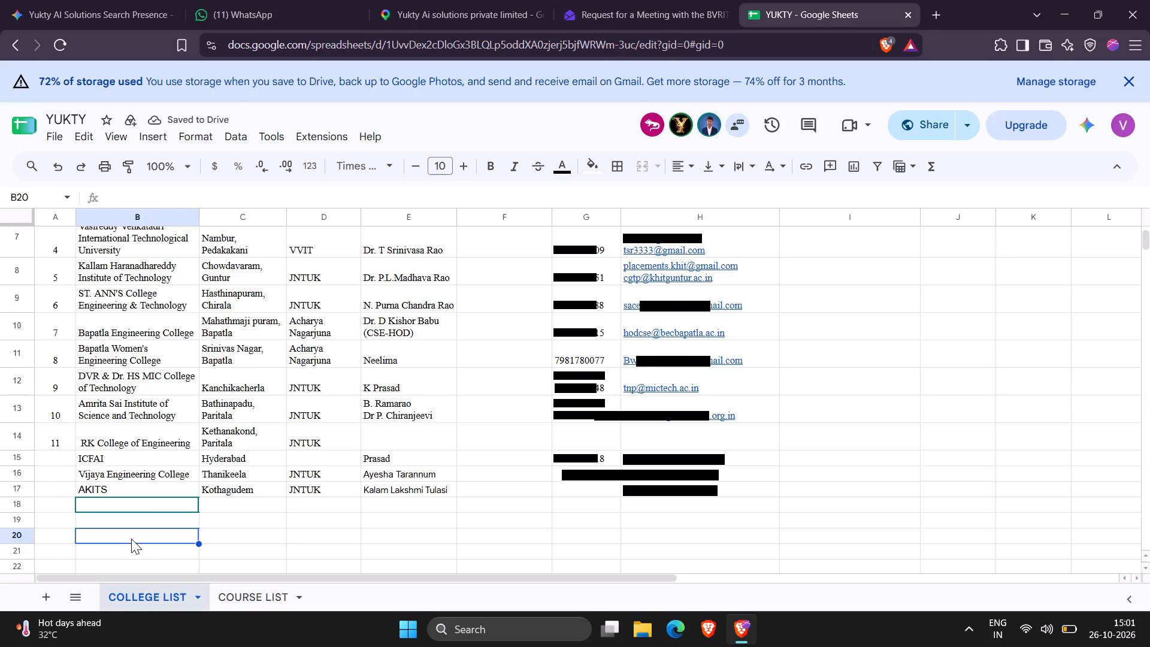
left_click(104, 521)
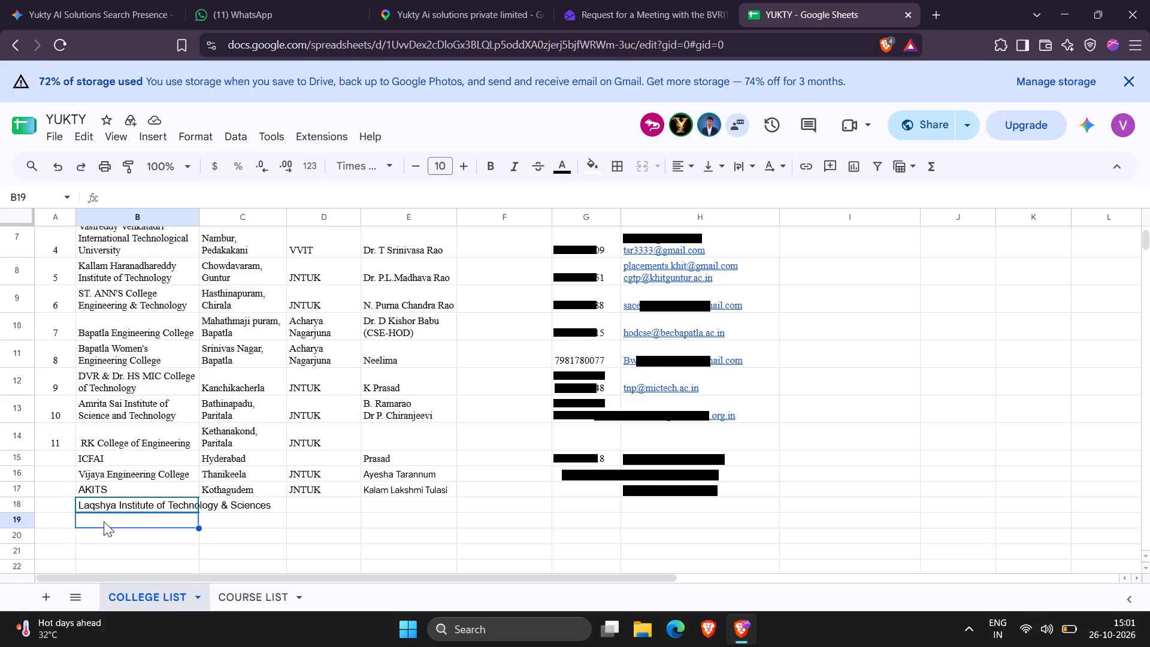
key("ctrl+v")
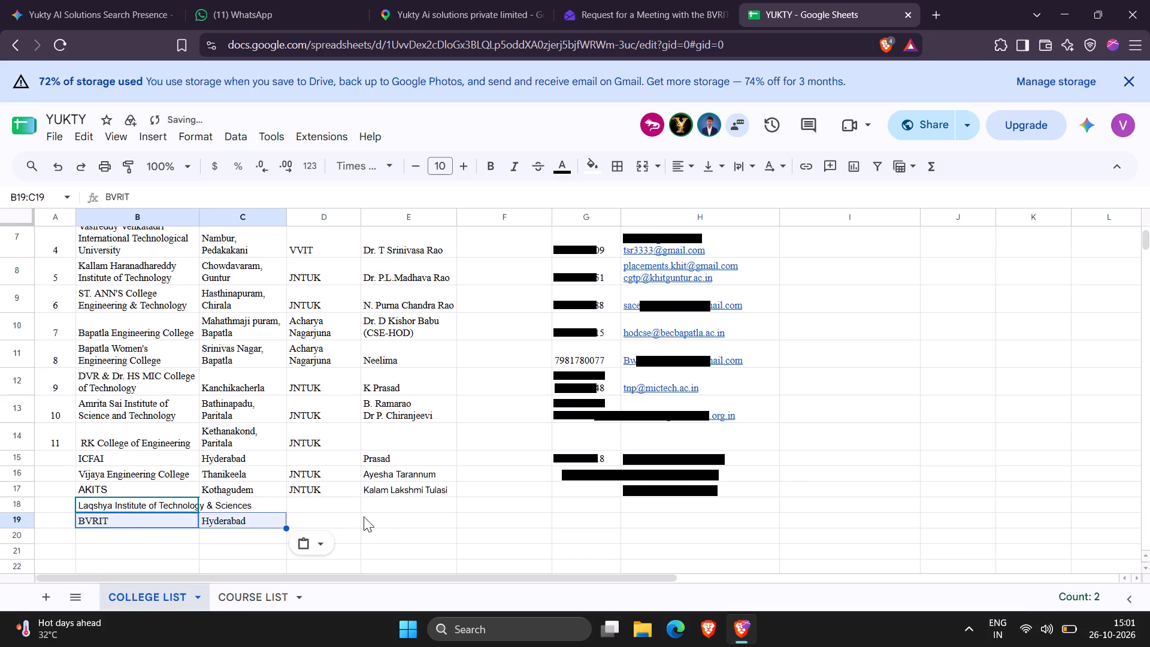
Enter the beginning of the BVRIT contact name, Bangar, with a capital B in cell E19.
left_click(377, 523)
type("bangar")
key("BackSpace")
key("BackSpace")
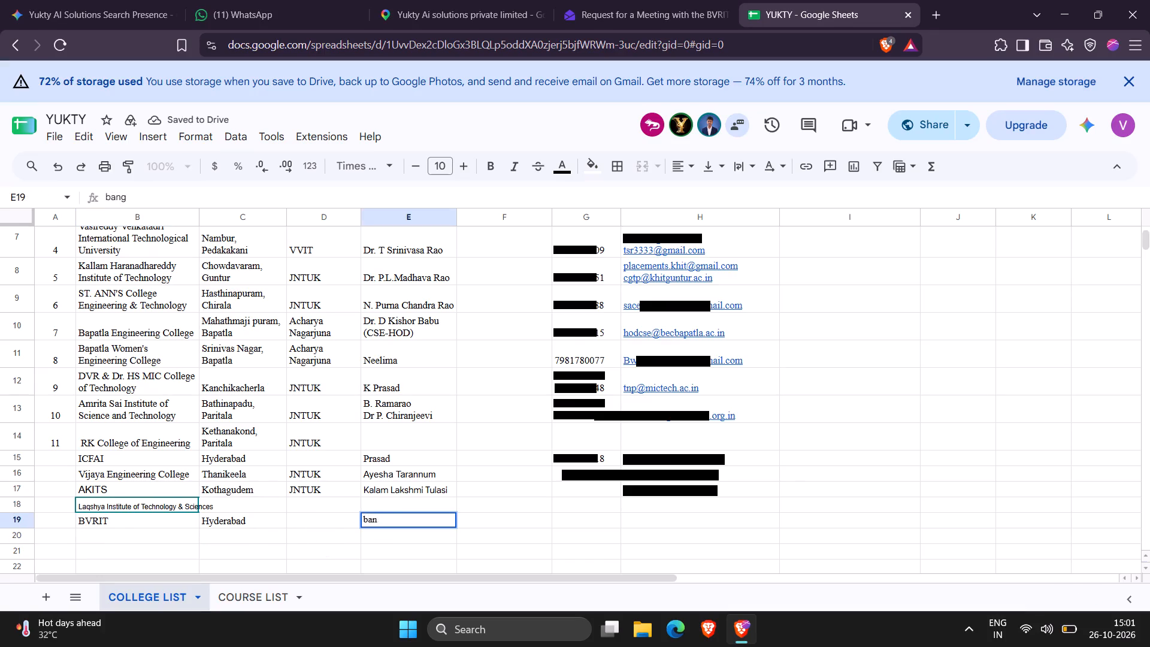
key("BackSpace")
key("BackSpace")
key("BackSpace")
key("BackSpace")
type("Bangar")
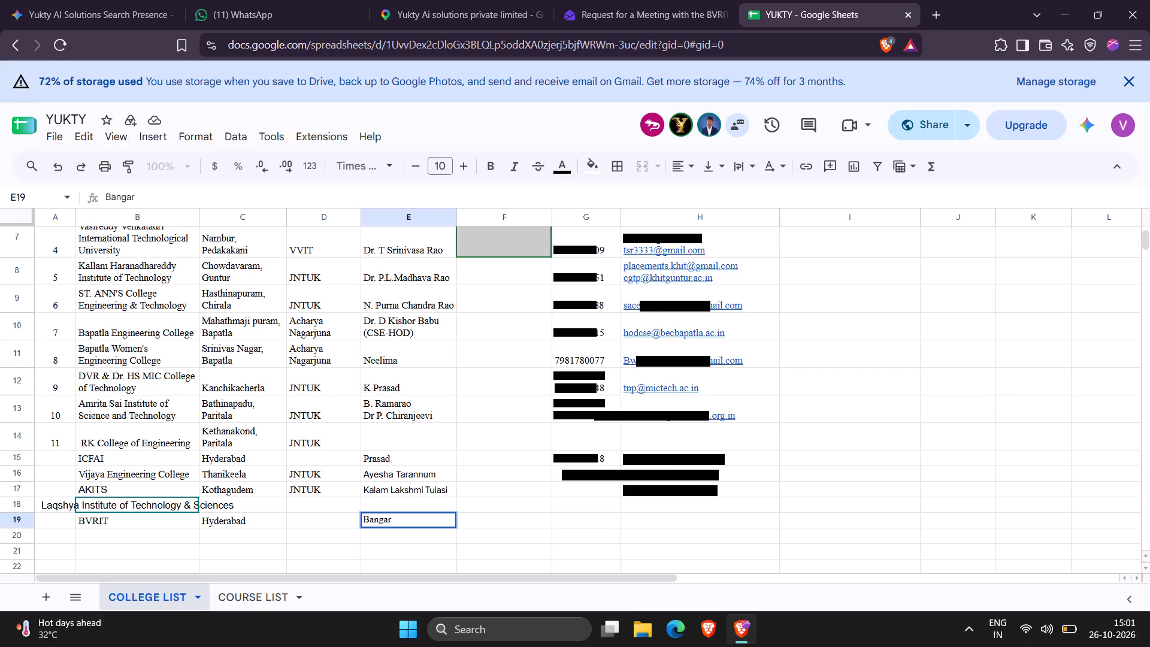
left_click(478, 4)
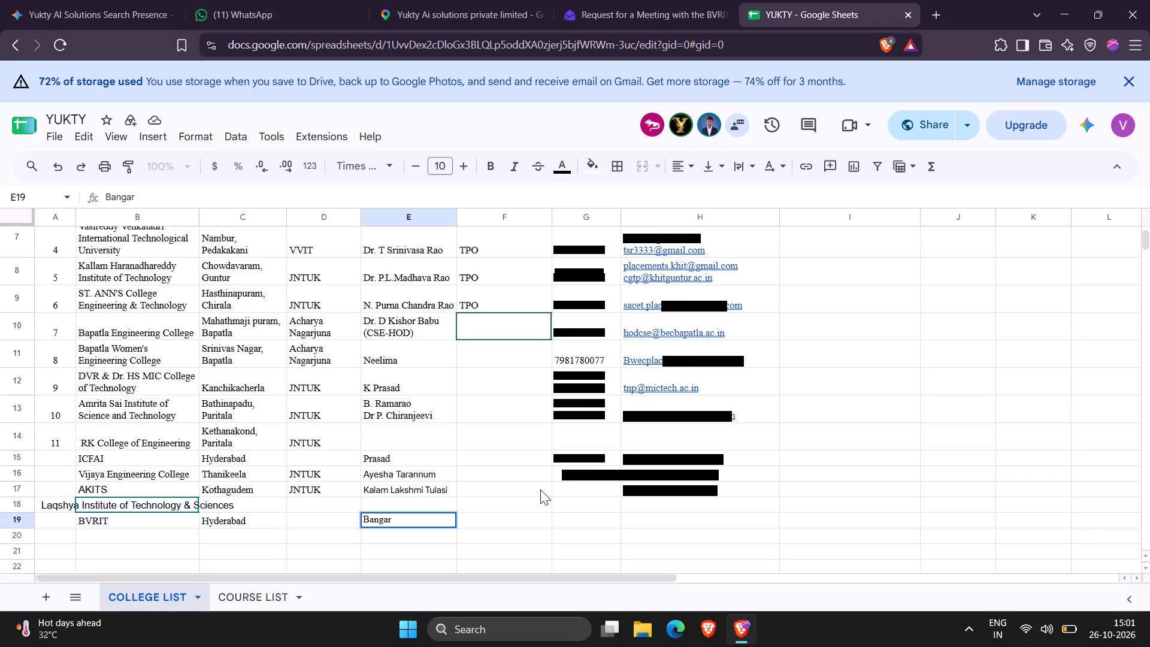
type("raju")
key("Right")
Enter HOD as the designation of the ICFAI contact in cell F15.
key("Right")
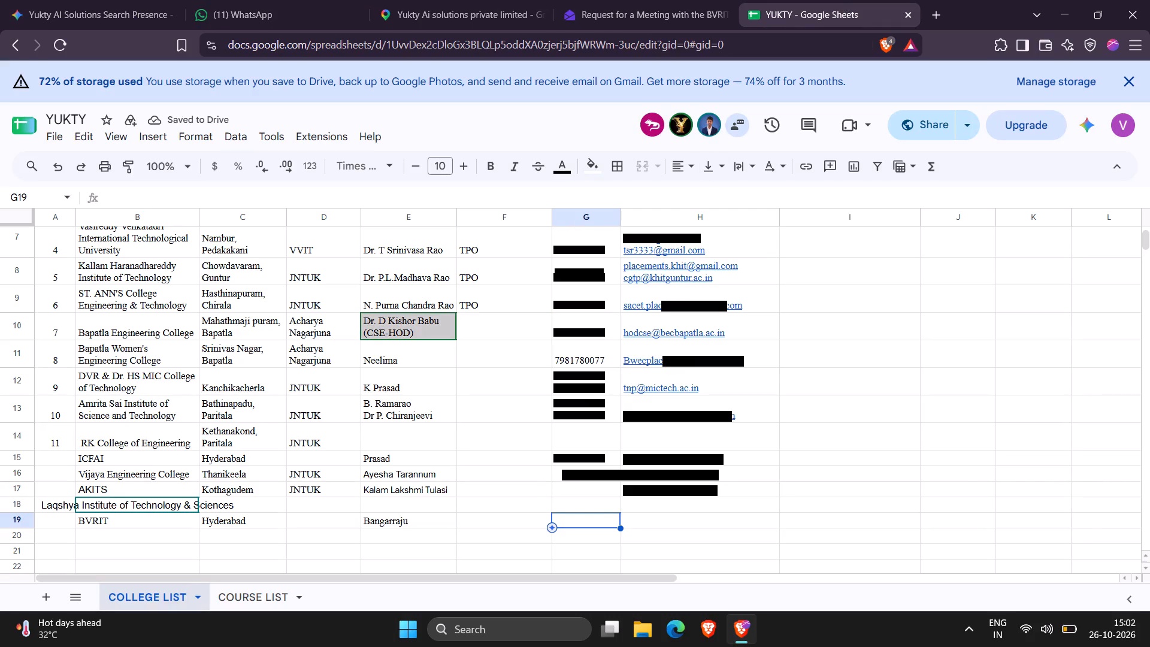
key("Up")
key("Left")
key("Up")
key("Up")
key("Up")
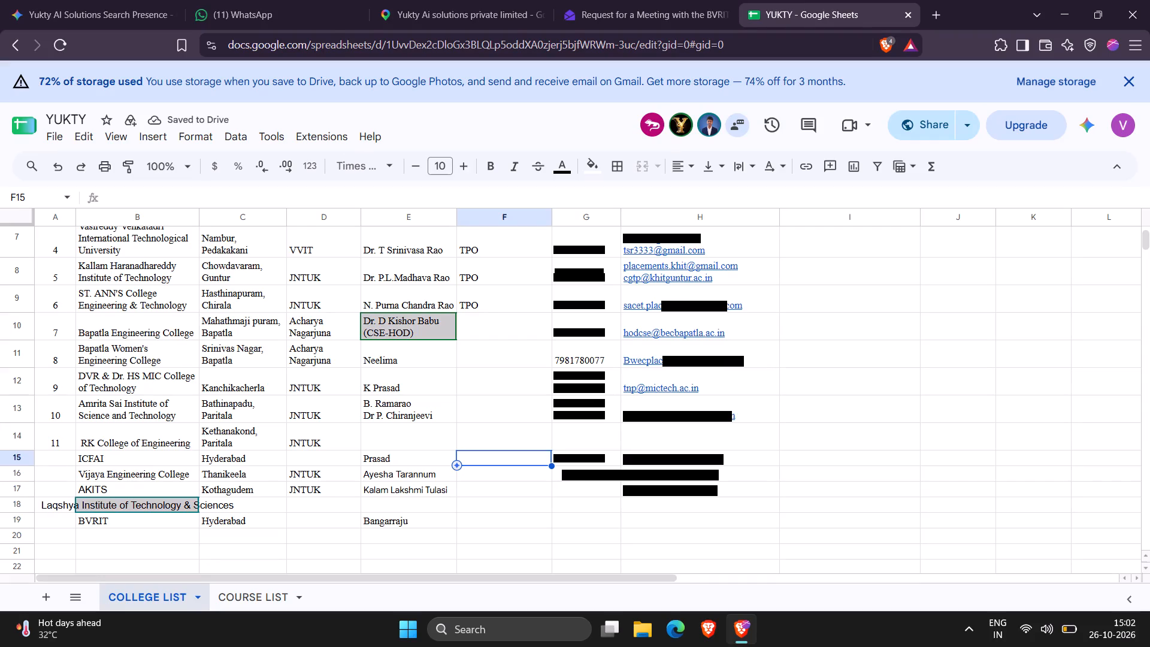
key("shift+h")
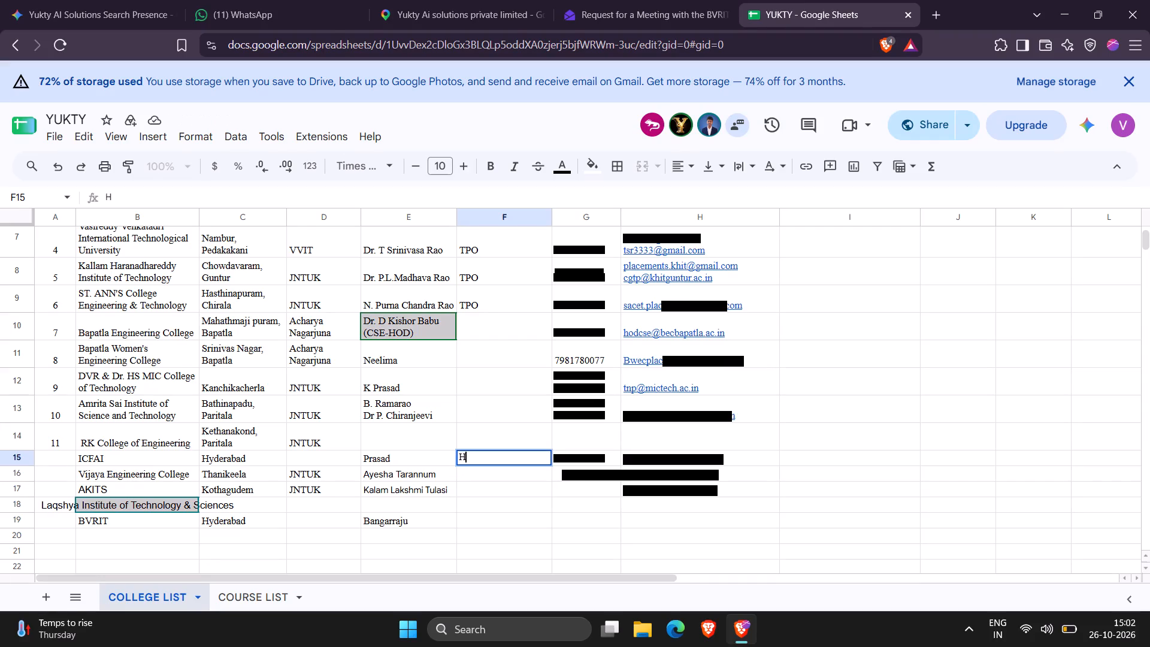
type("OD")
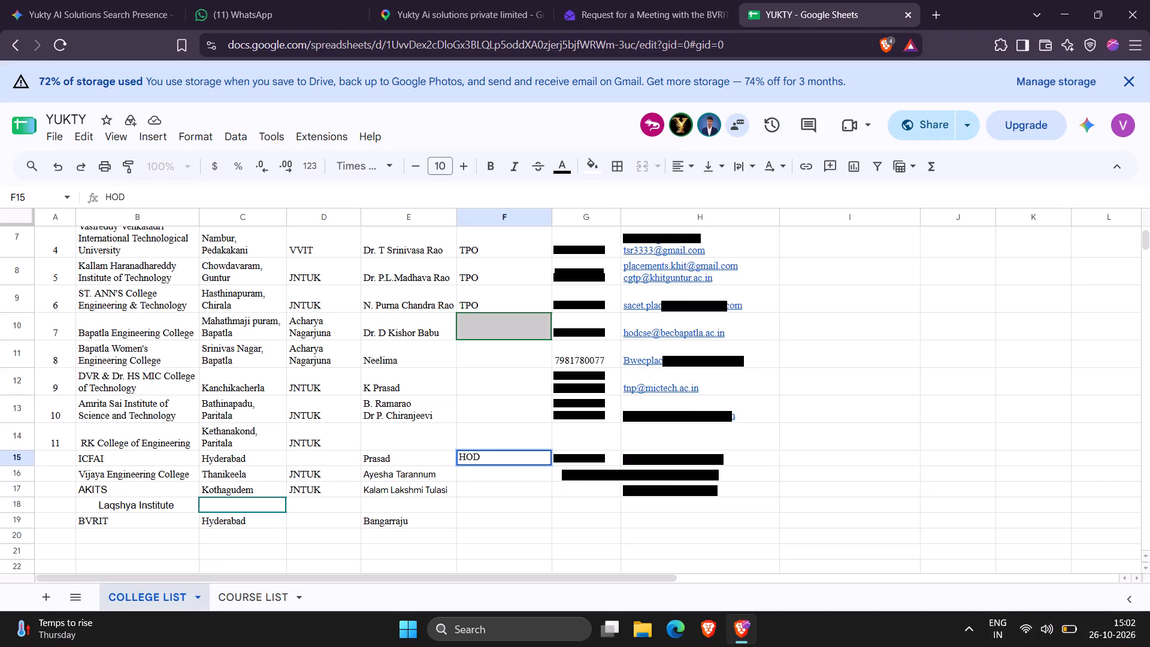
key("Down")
Look up the BVRIT contact's designation in the Hostinger mail signature and enter Dean in cell F19.
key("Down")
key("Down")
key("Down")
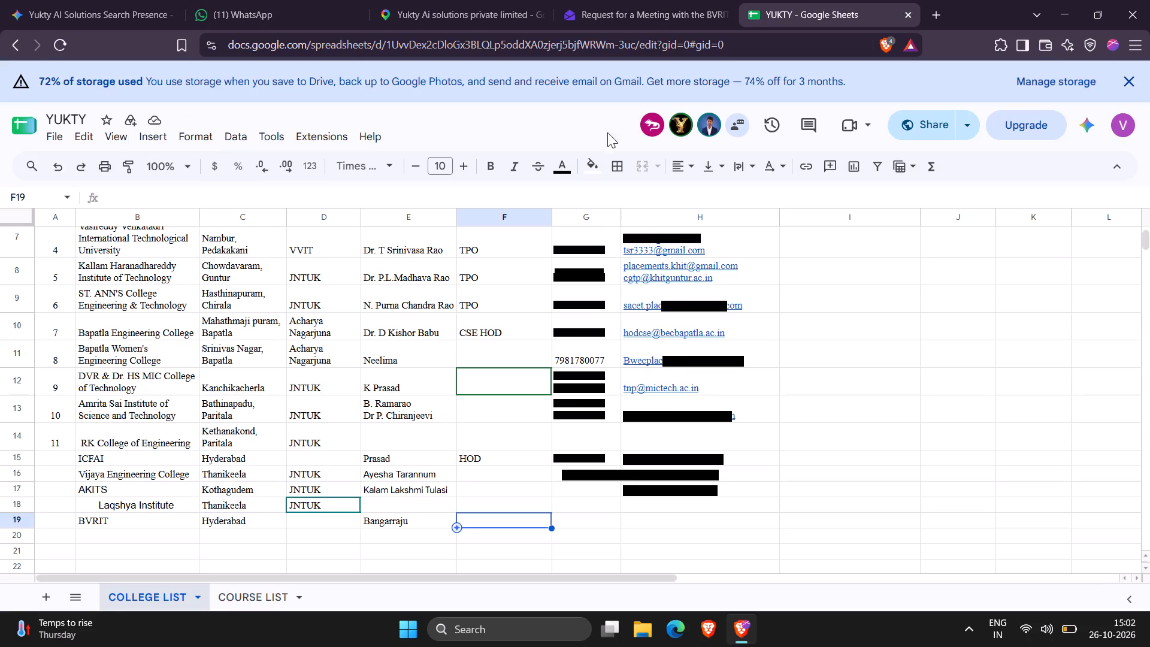
left_click(643, 0)
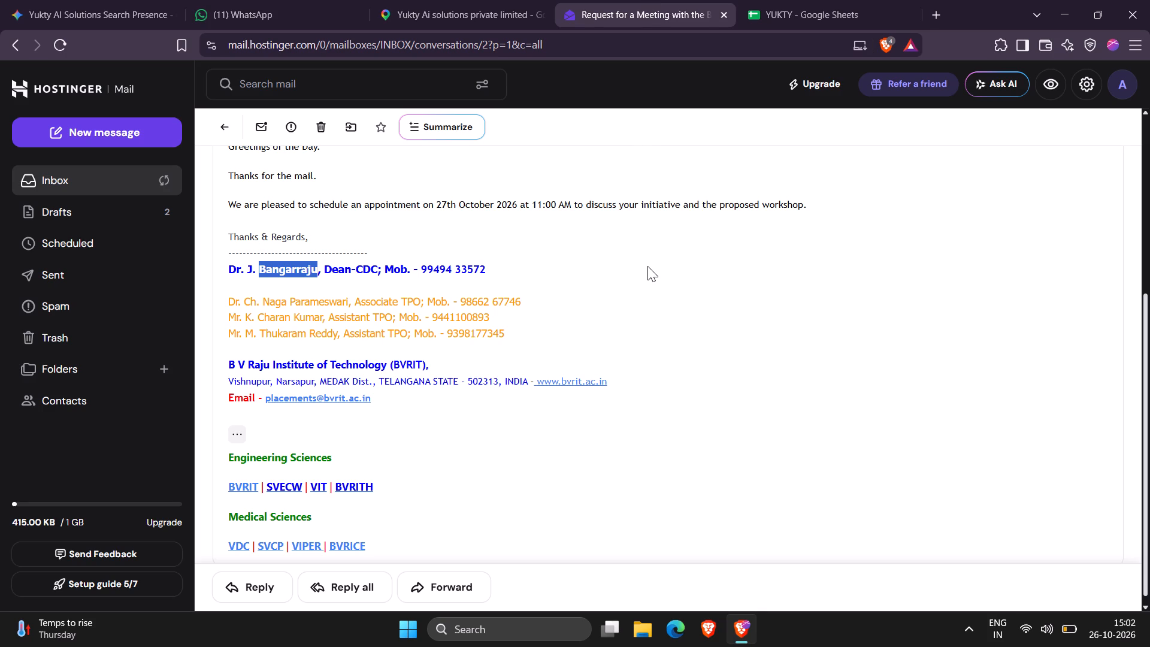
left_click(647, 266)
left_click_drag(327, 268, 386, 275)
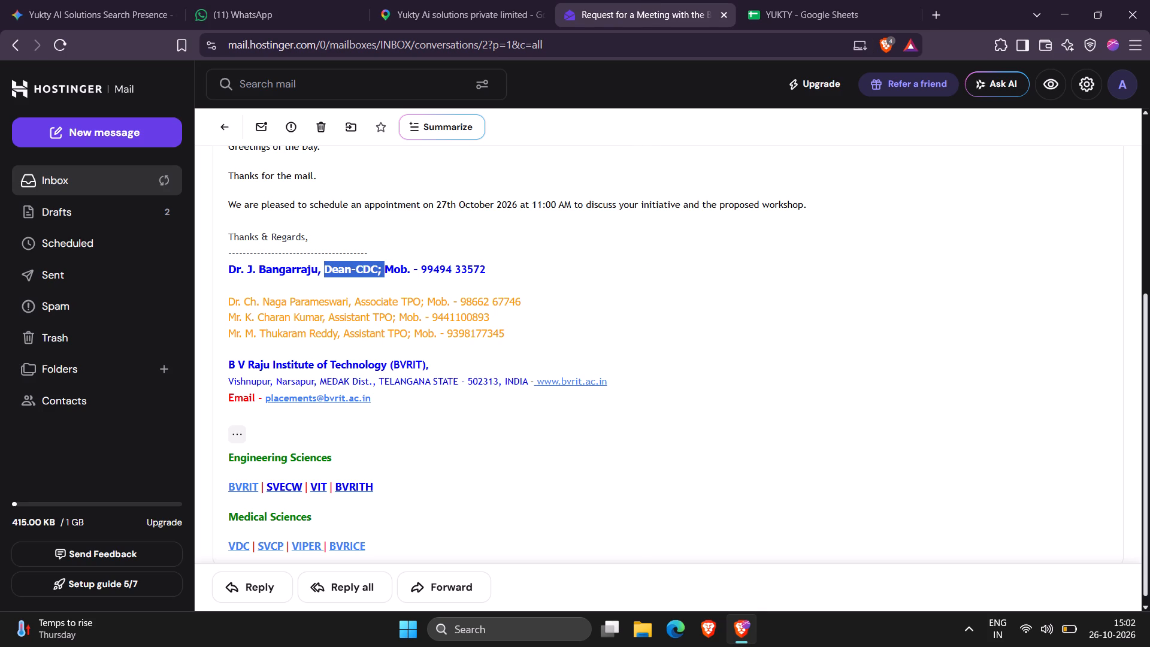
left_click_drag(386, 275, 385, 273)
left_click(597, 274)
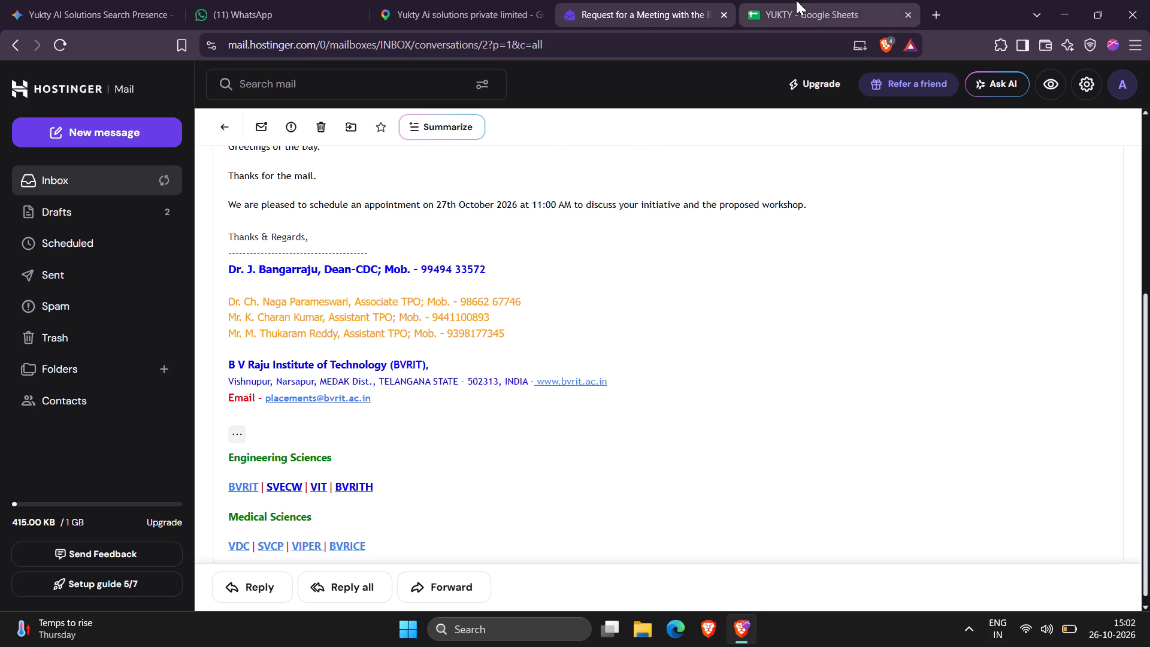
left_click(796, 0)
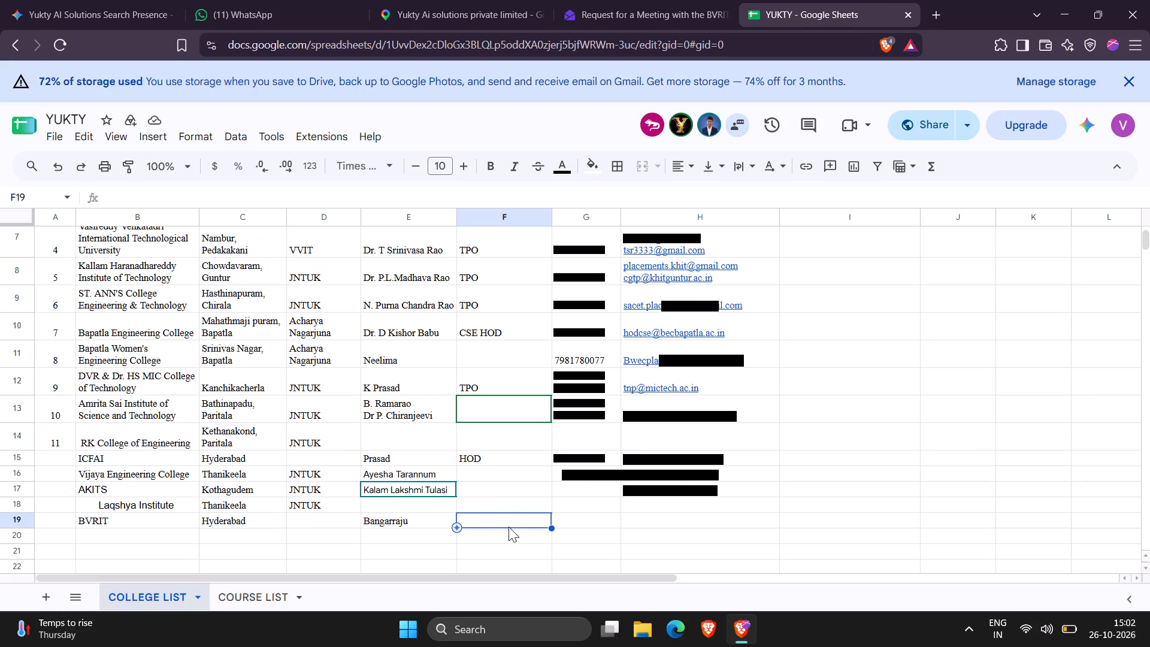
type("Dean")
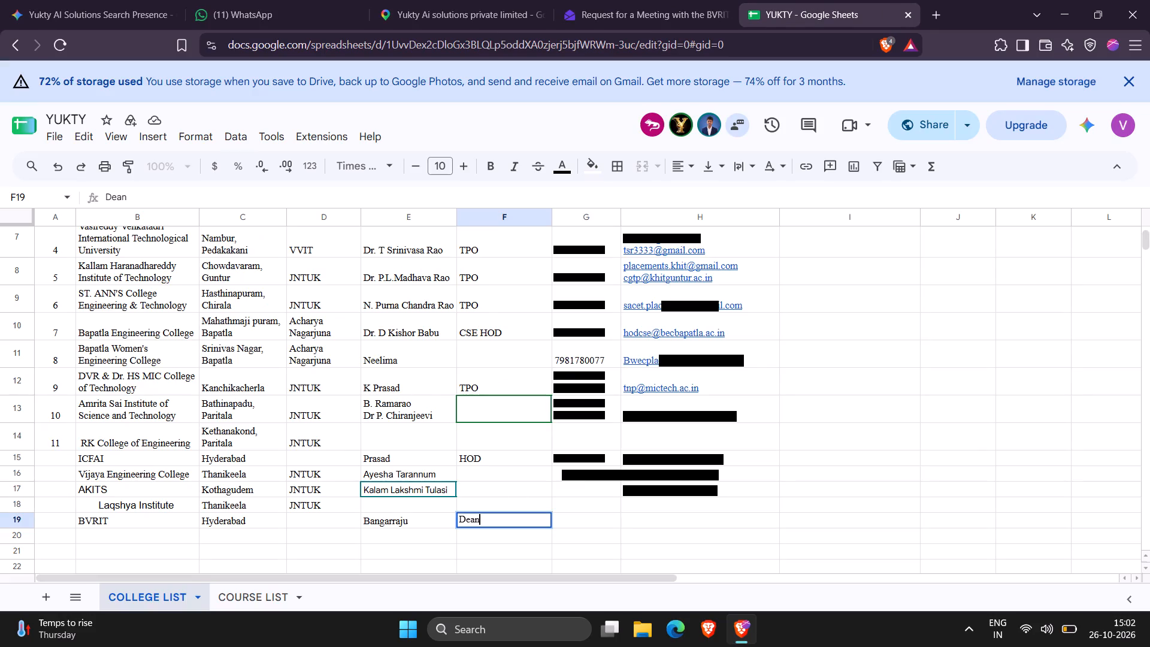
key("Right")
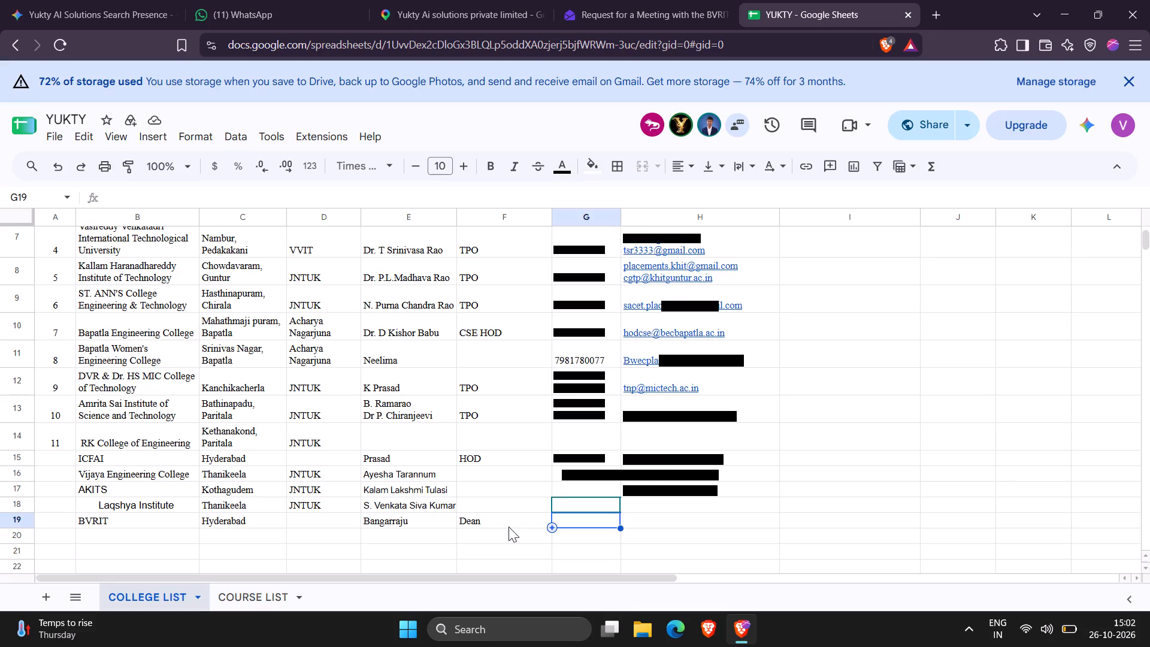
Enter the BVRIT contact's mobile number from the mail signature in cell G19.
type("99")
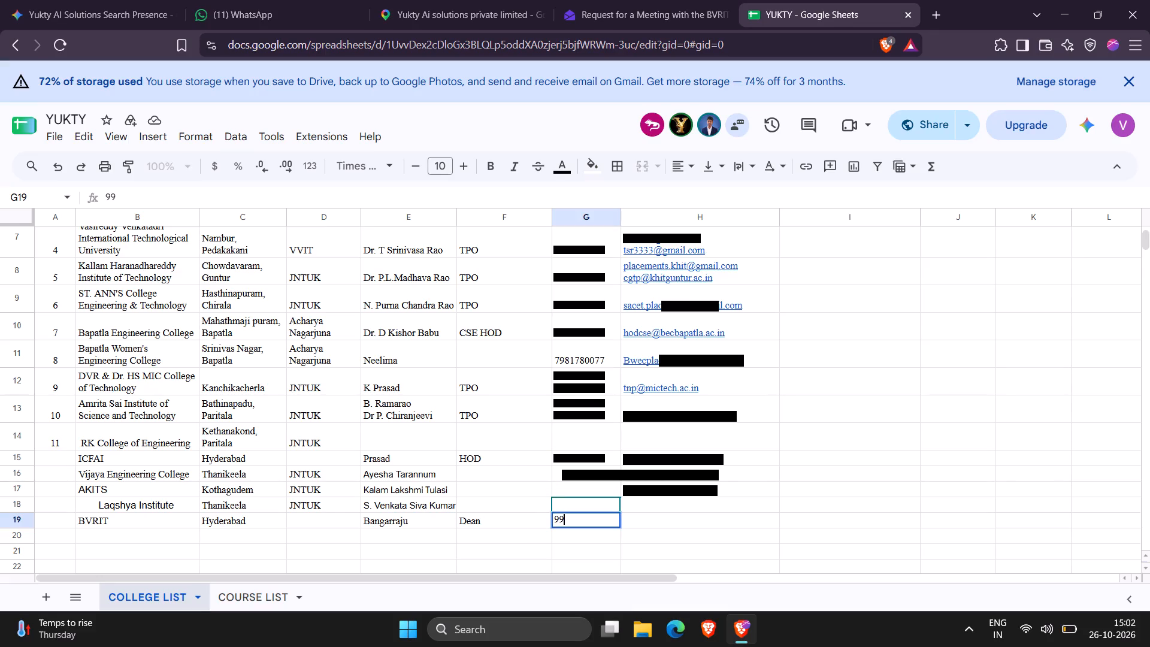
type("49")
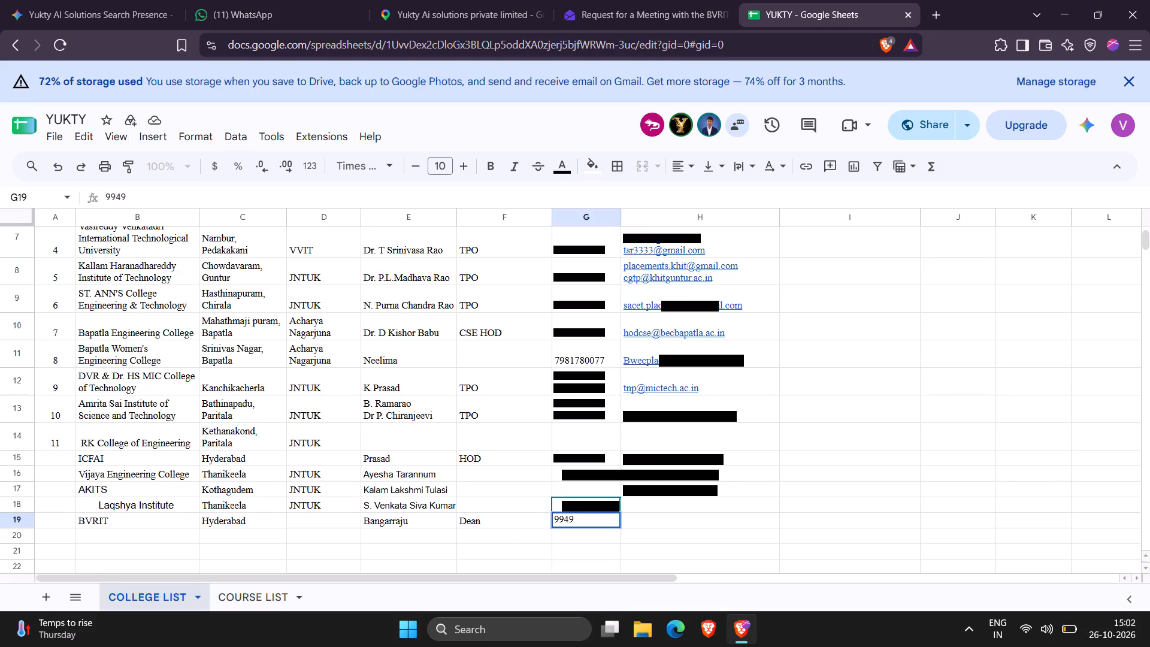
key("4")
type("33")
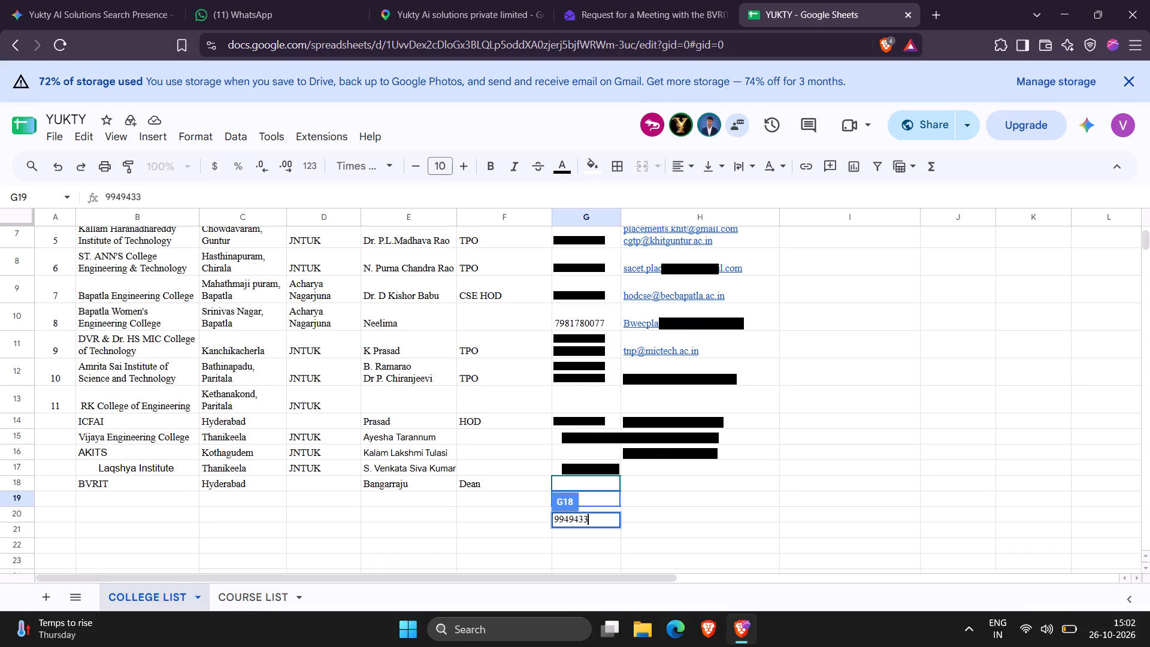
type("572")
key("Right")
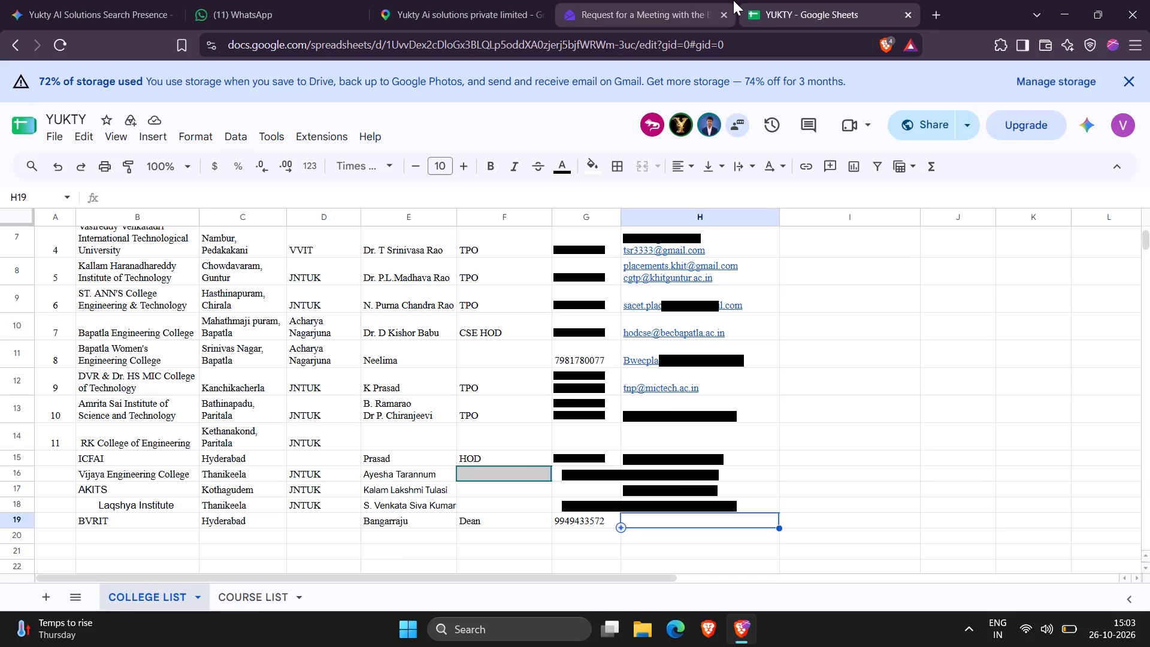
Expand the sender and recipient details of the BVRIT Placements reply in Hostinger mail to find the contact's email address.
left_click(656, 1)
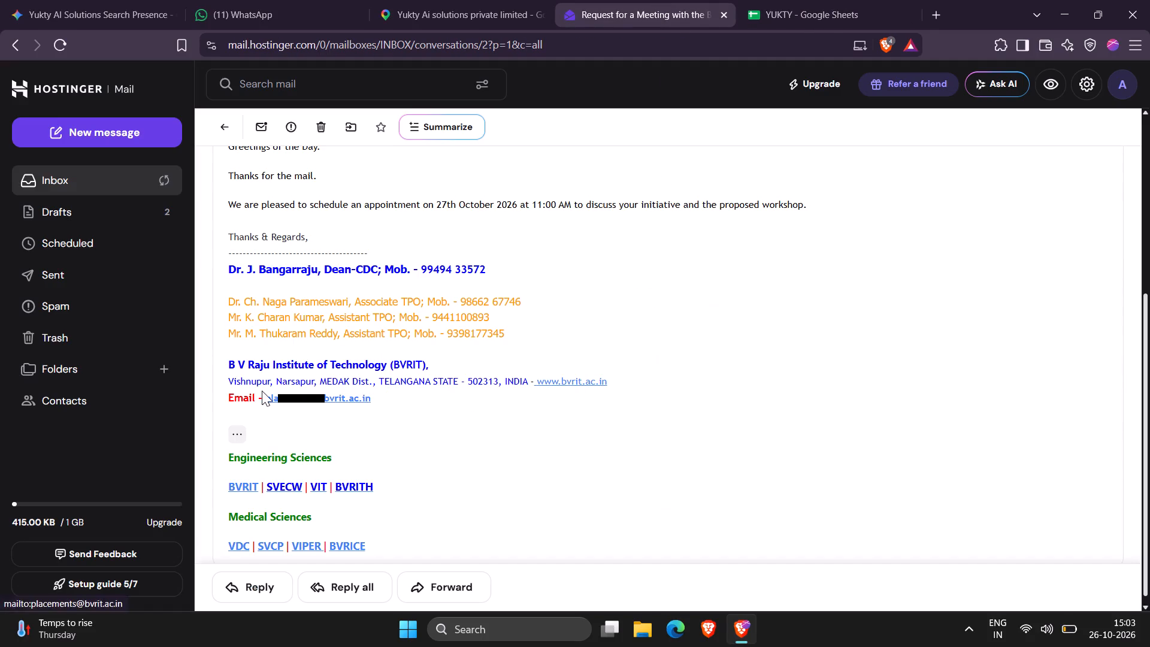
scroll(350, 306, "up", 3)
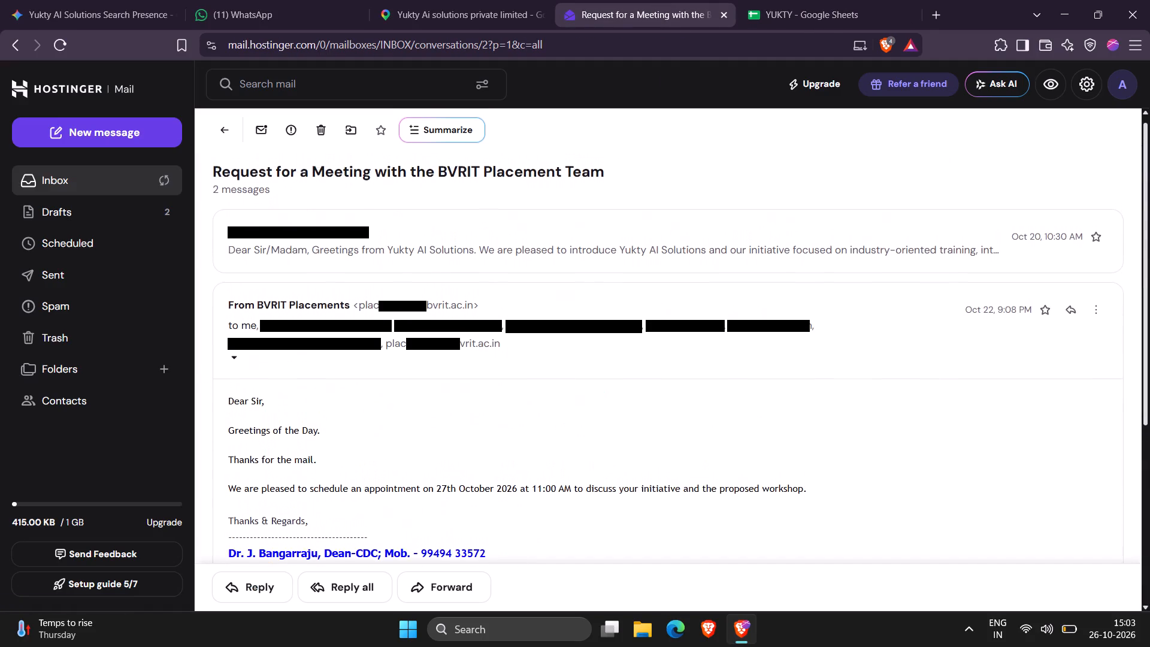
scroll(350, 306, "up", 2)
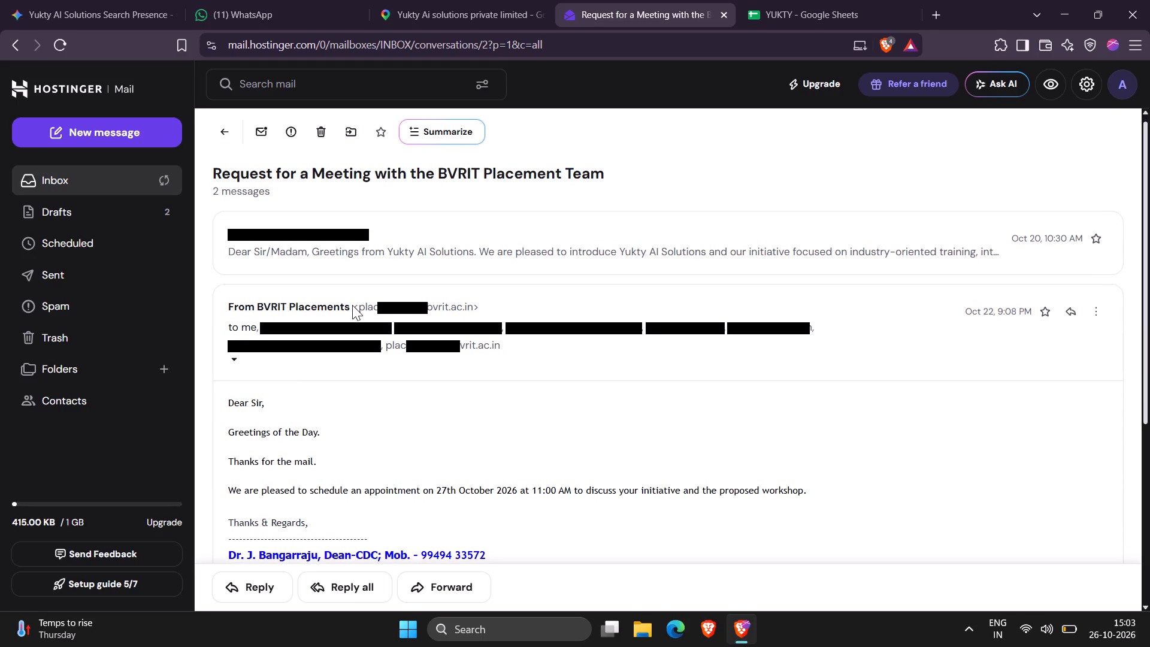
left_click_drag(359, 305, 243, 361)
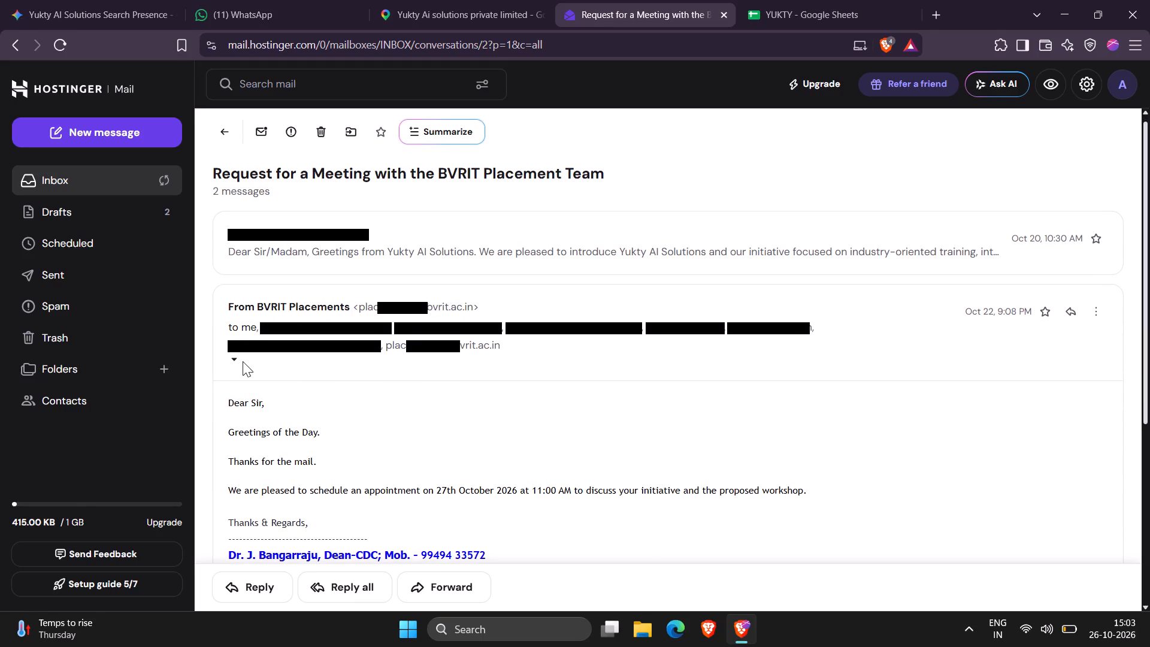
left_click_drag(243, 361, 238, 356)
left_click(238, 356)
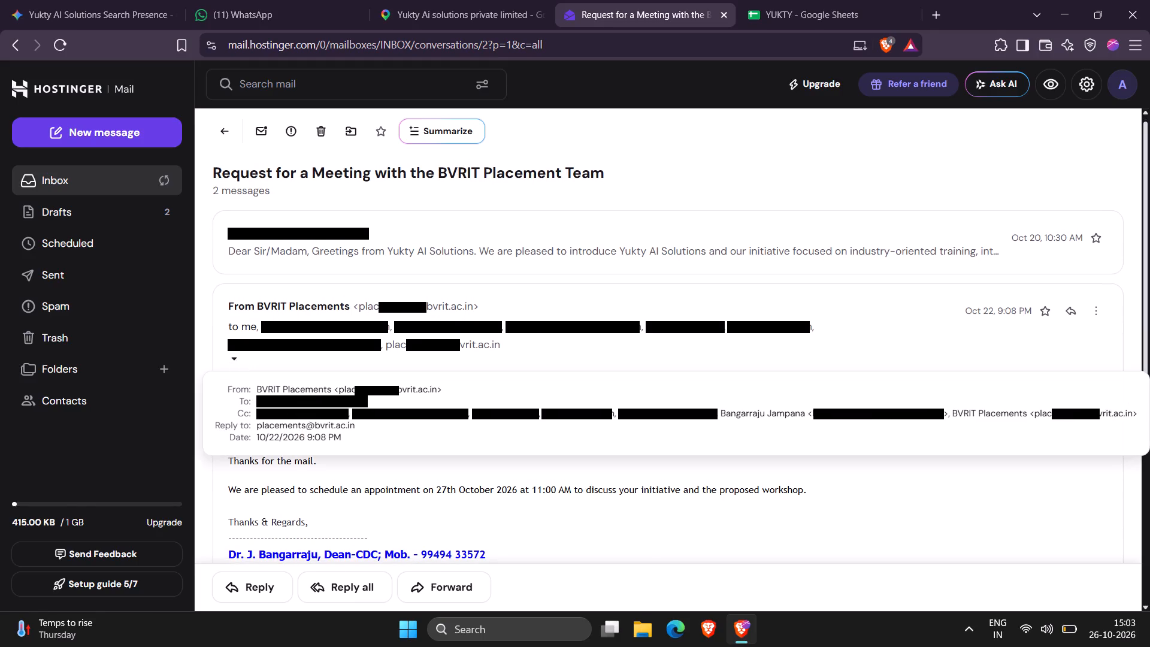
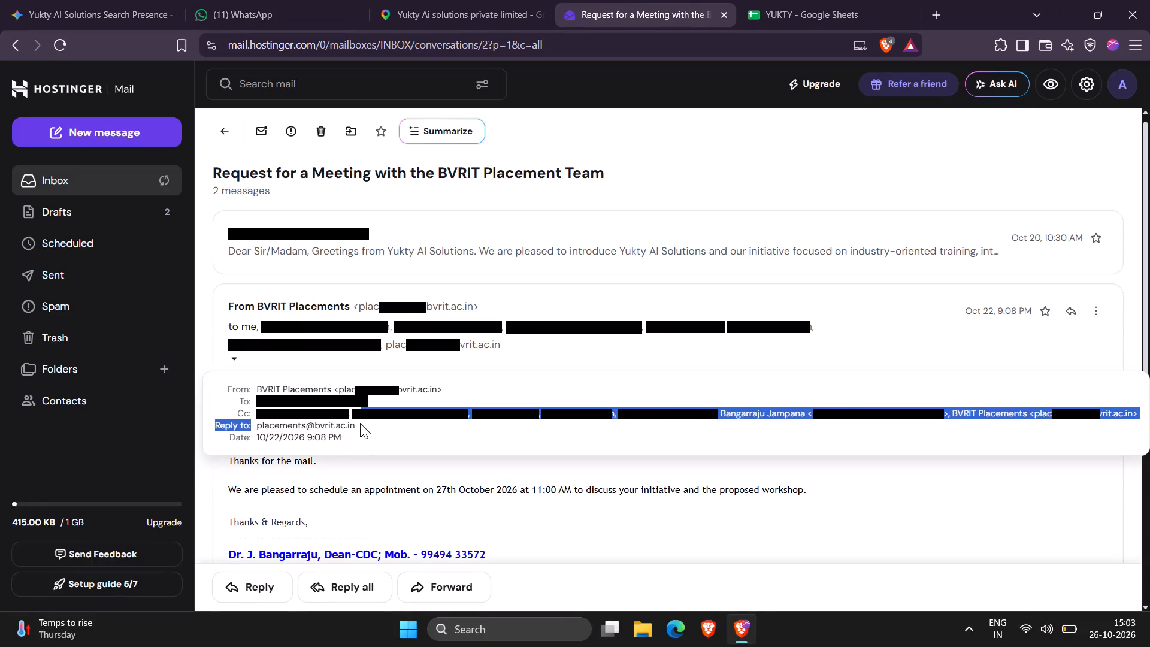
Copy the BVRIT placements reply-to email address from the Hostinger mail details into cell H19 of the YUKTY college list.
key("ctrl+c")
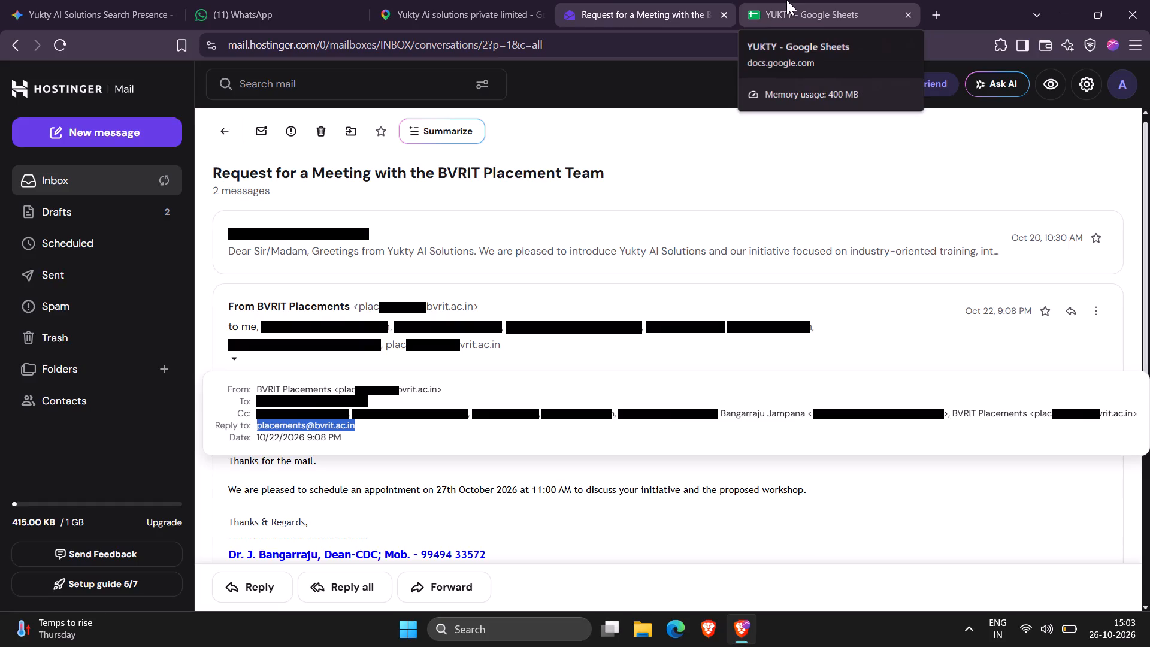
left_click(786, 0)
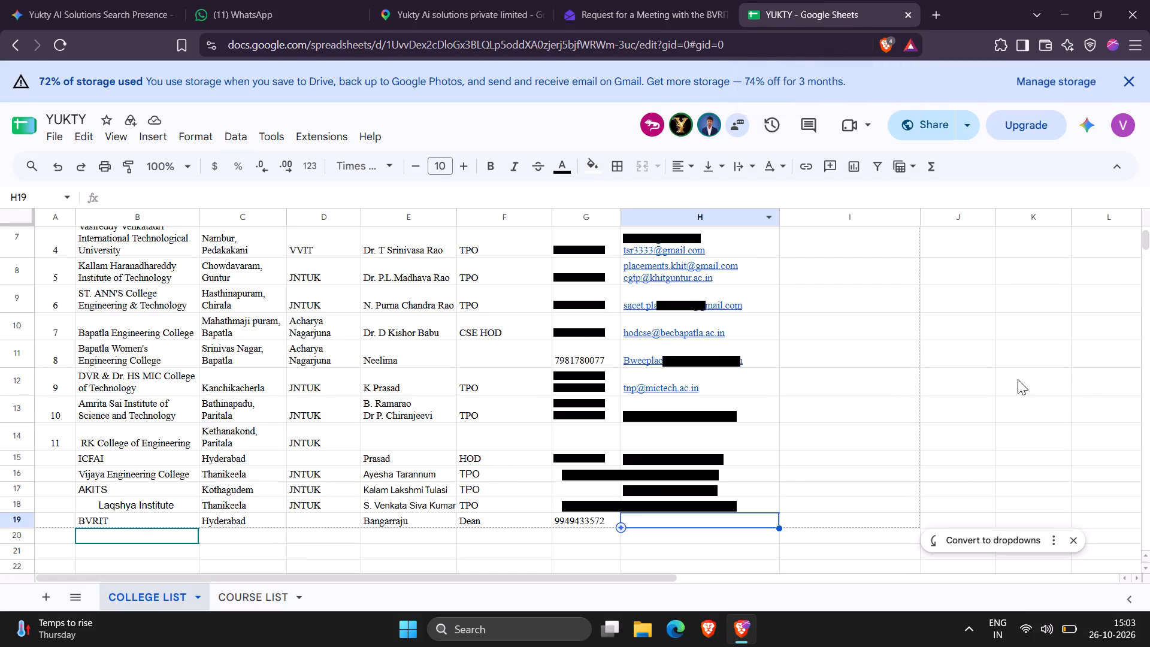
key("ctrl+v")
left_click(899, 418)
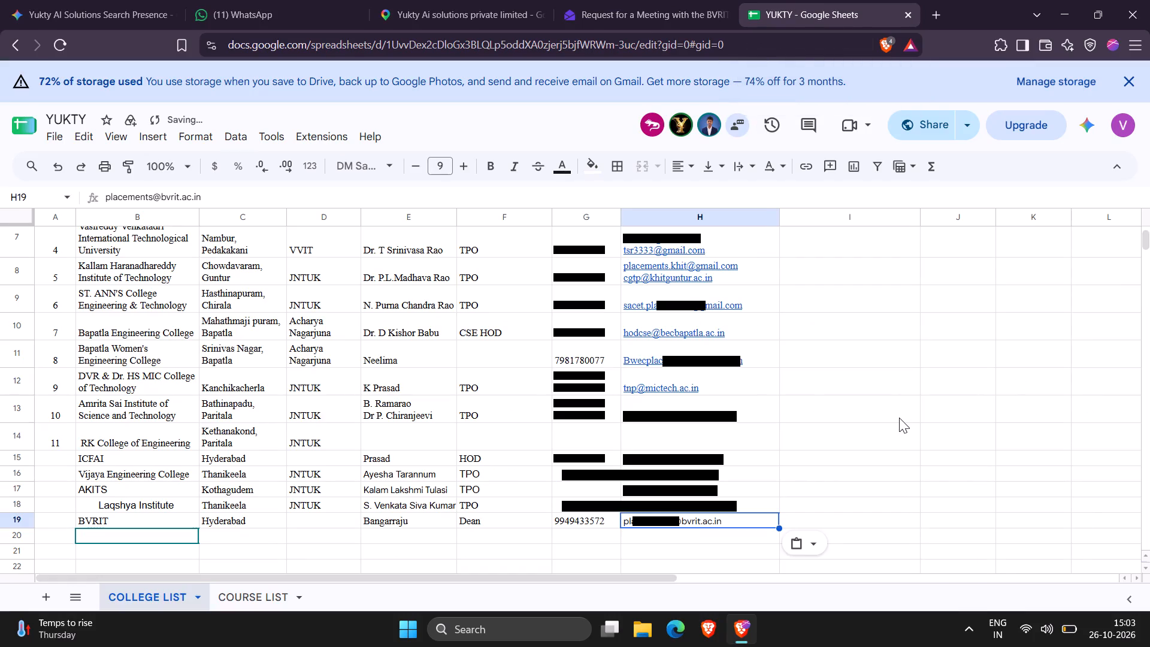
Extend the serial-number formula in column A from cell A14 down to row 20, numbering the added rows 12 to 17.
scroll(899, 418, "down", 2)
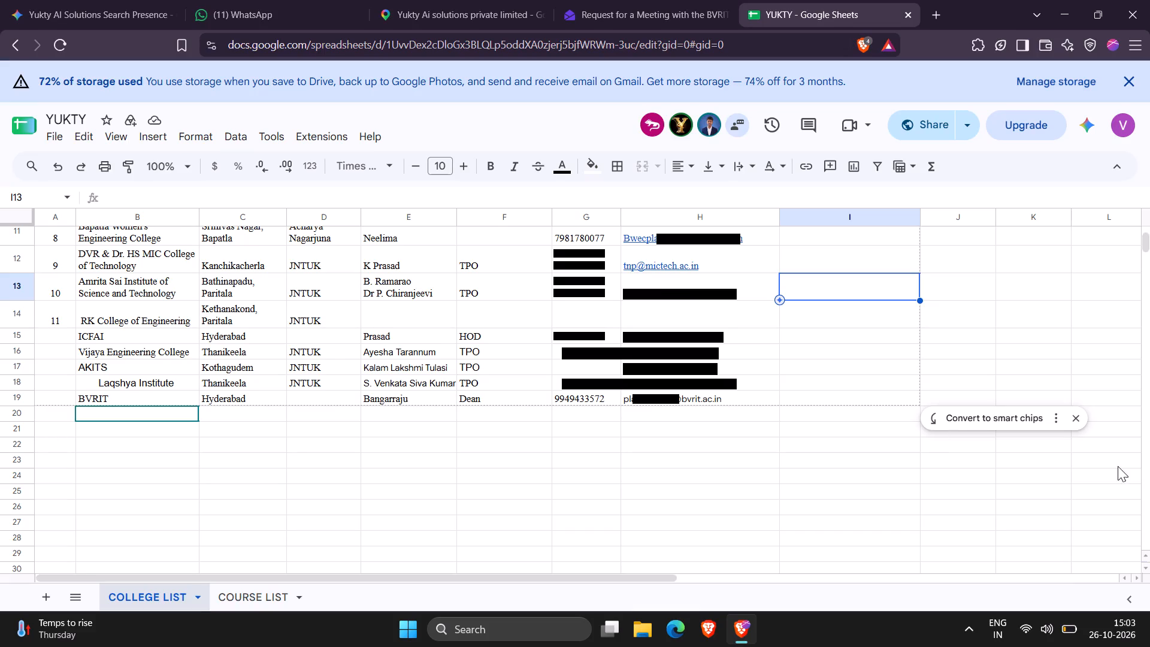
scroll(128, 355, "left", 1)
left_click(47, 315)
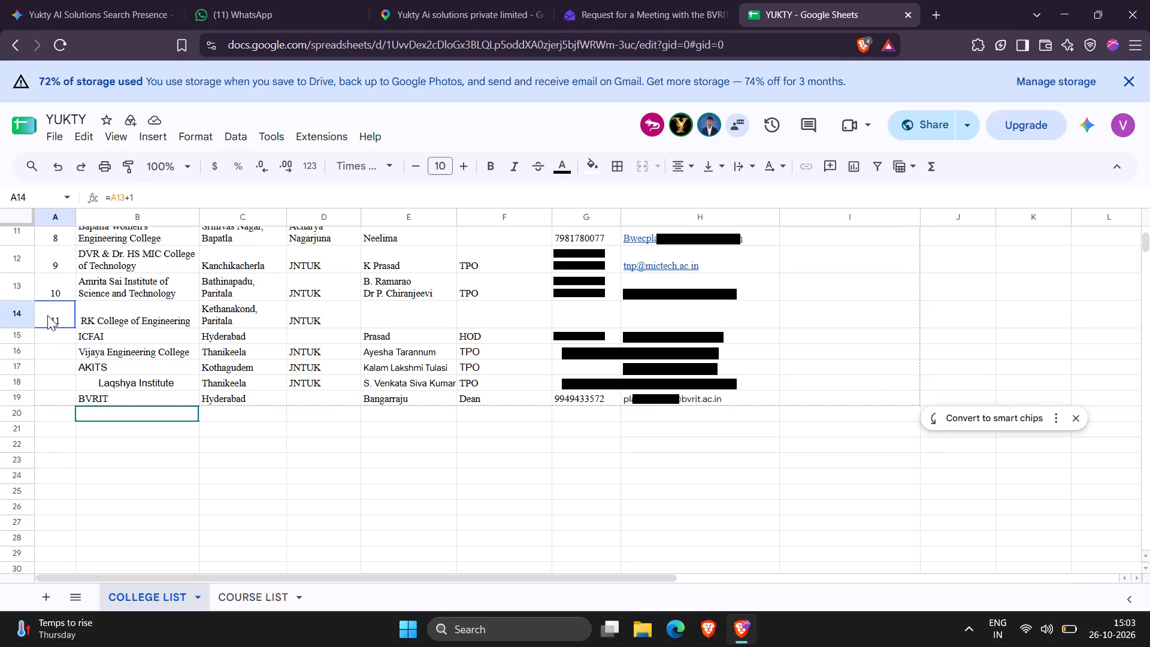
left_click_drag(75, 329, 73, 399)
left_click_drag(73, 399, 74, 419)
left_click(185, 464)
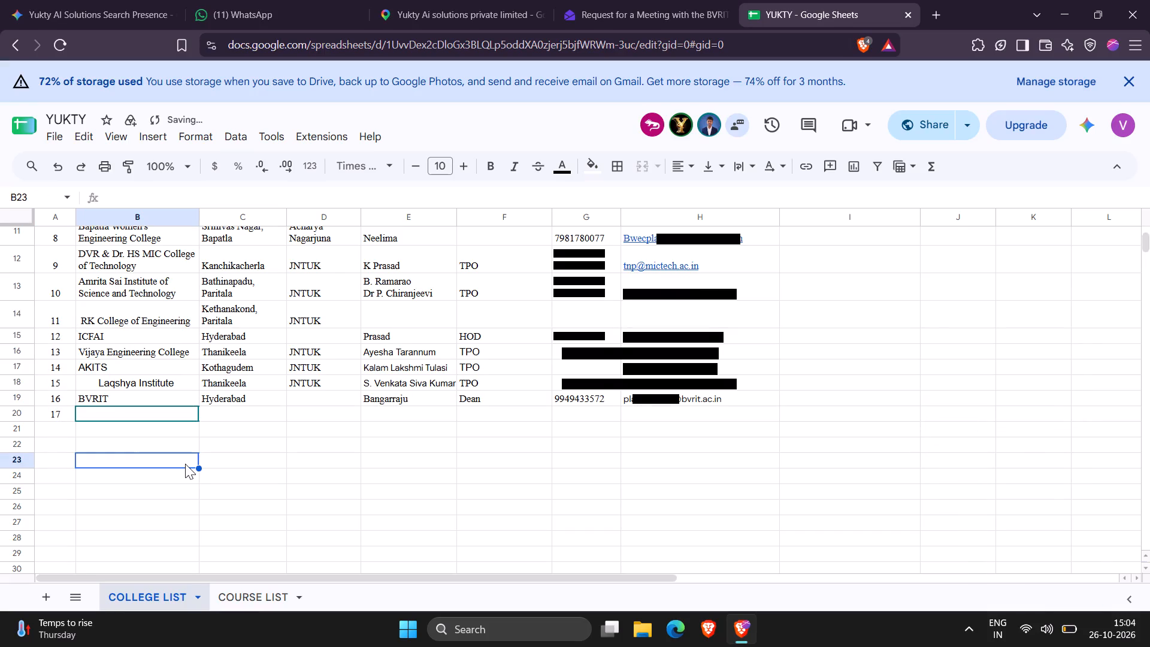
scroll(185, 464, "right", 4)
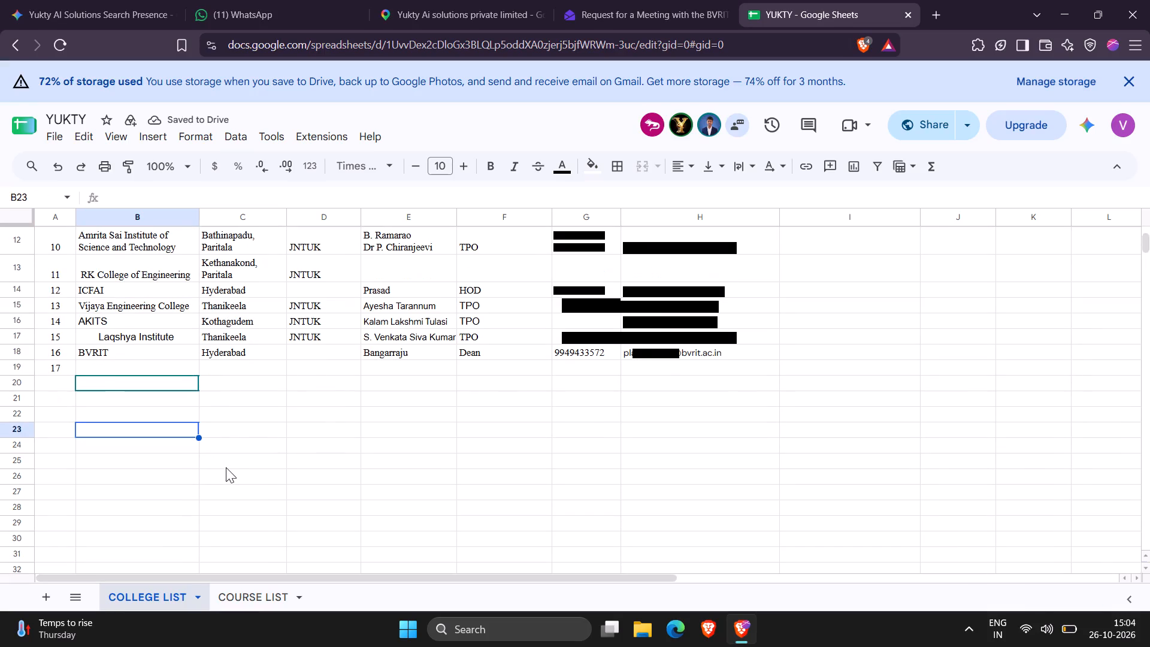
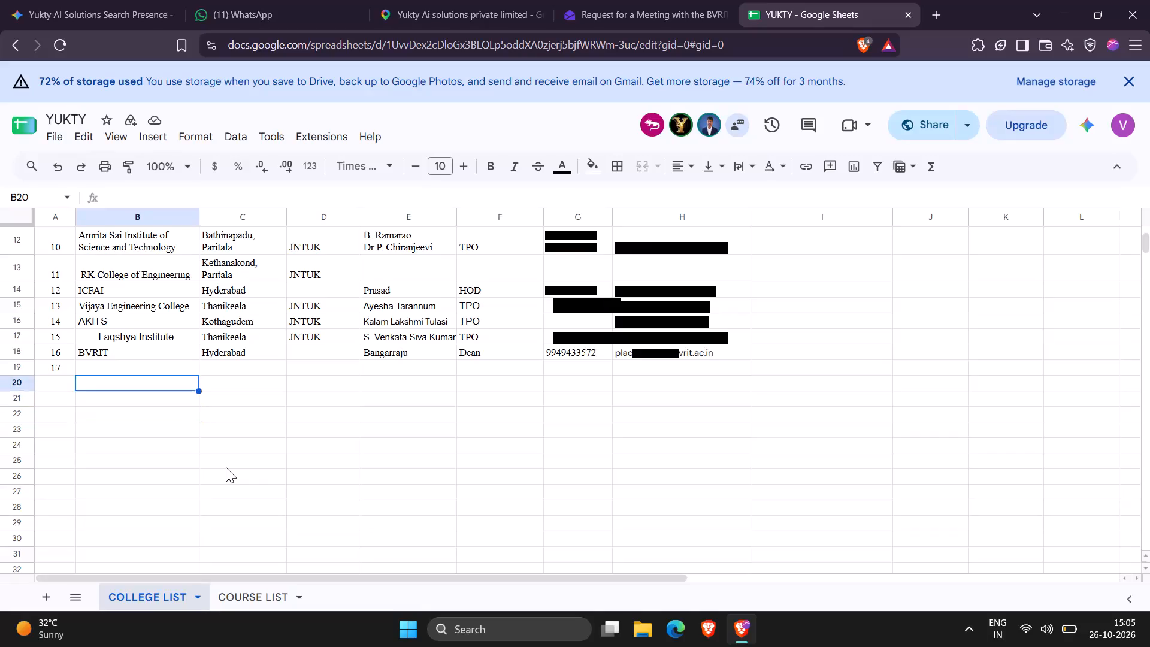
Look over the BVRIT entry across the columns of row 18 and the email column up to the ICFAI row.
key("Up")
key("Up")
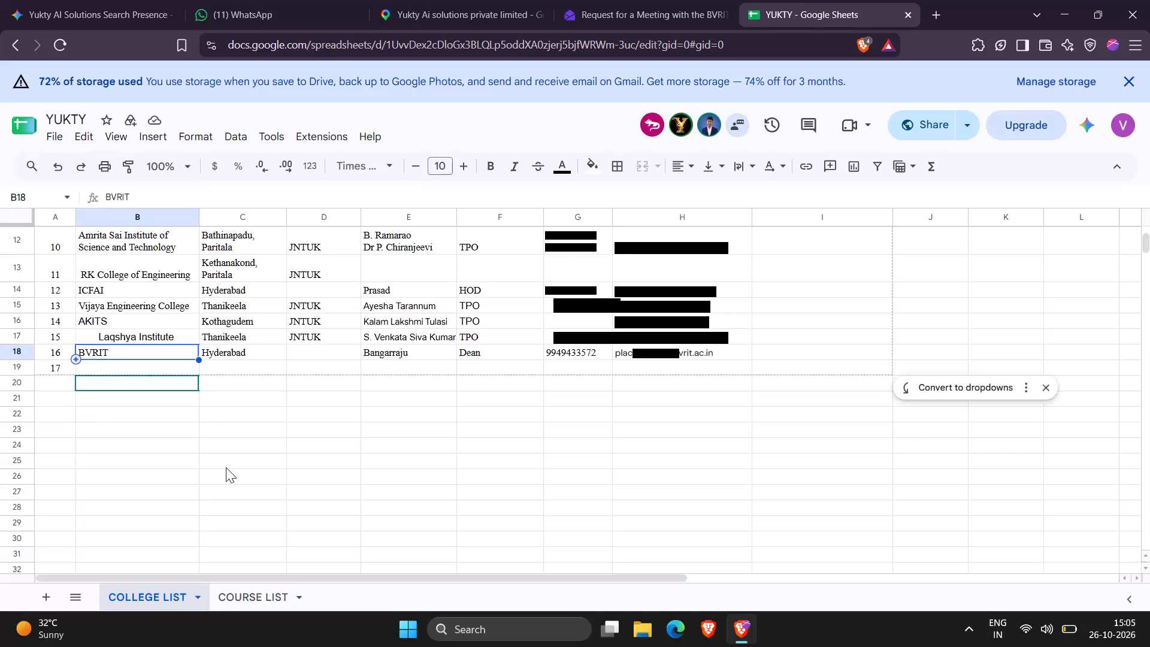
key("Right")
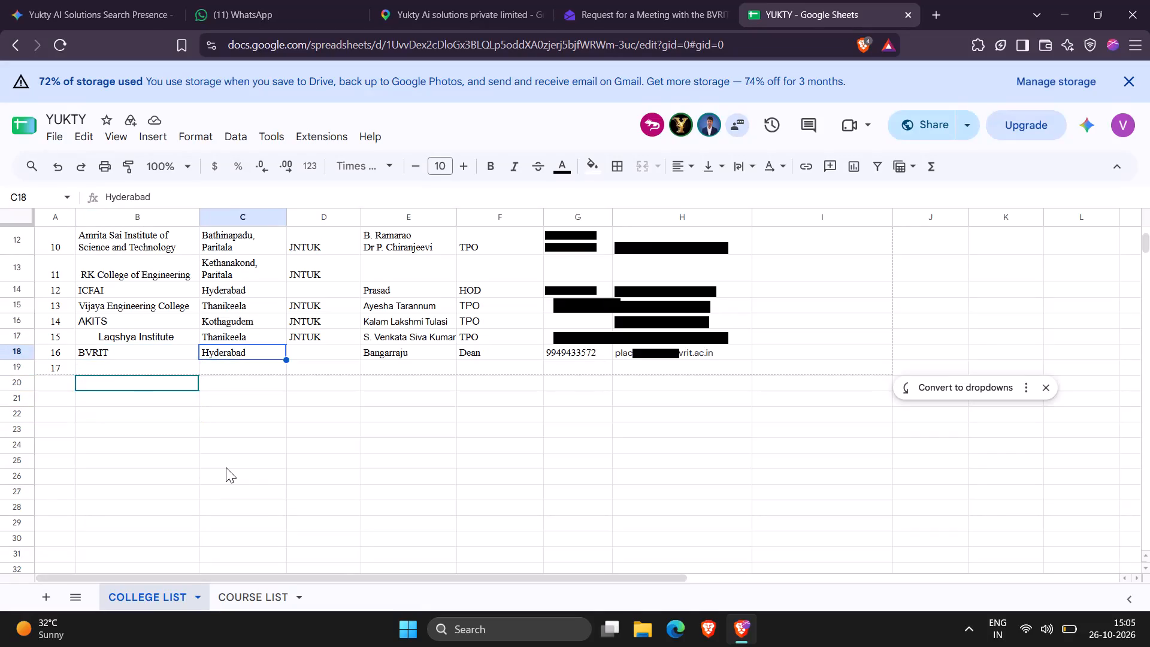
key("Right")
key("Right")
key("Right")
key("Right")
key("Right")
key("Right")
key("Right")
key("Right")
key("Right")
key("Right")
key("Right")
key("Right")
key("Right")
key("Left")
key("Left")
key("Left")
key("Left")
key("Left")
key("Left")
key("Left")
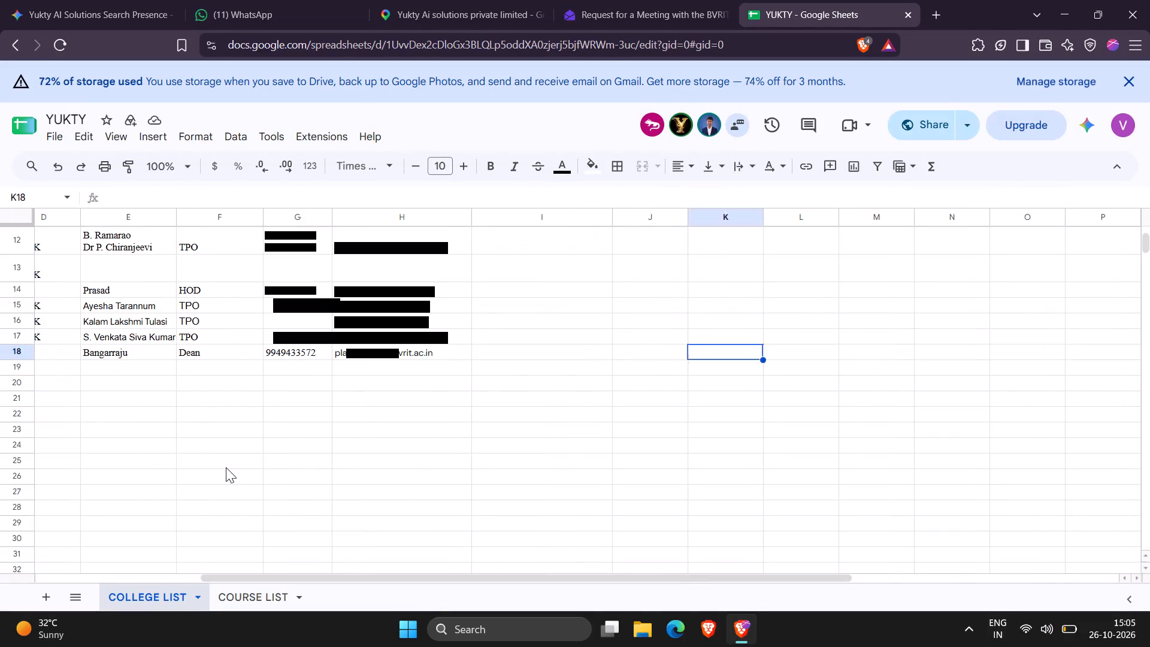
key("Left")
key("Right")
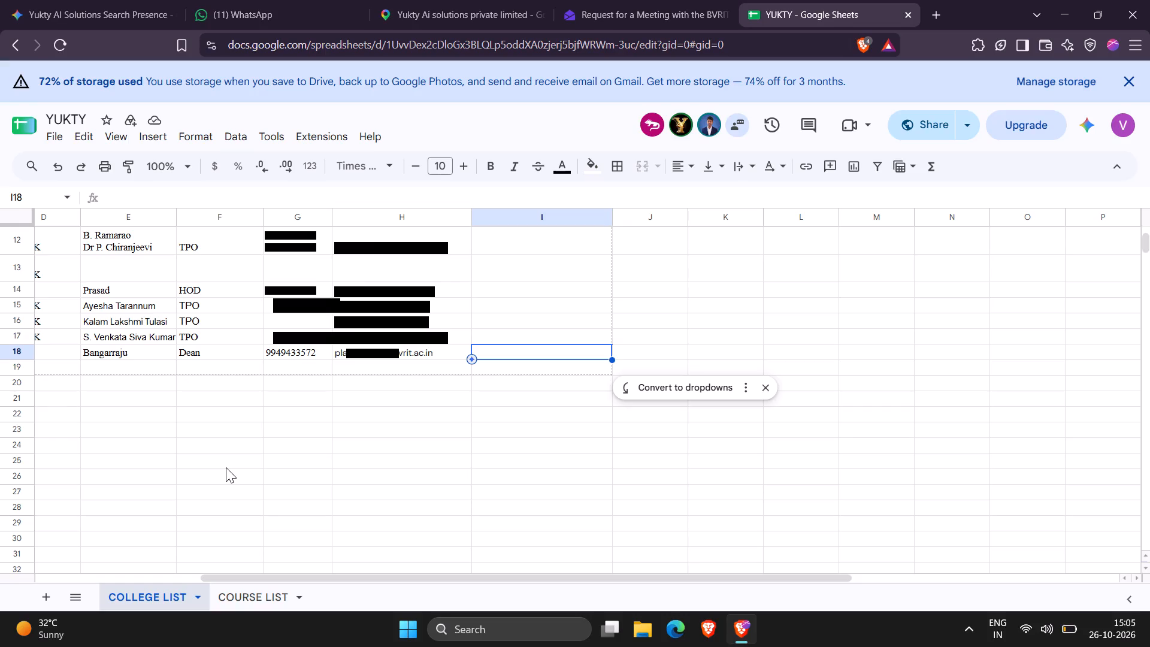
key("Up")
key("Up")
key("Up")
key("Up")
key("Left")
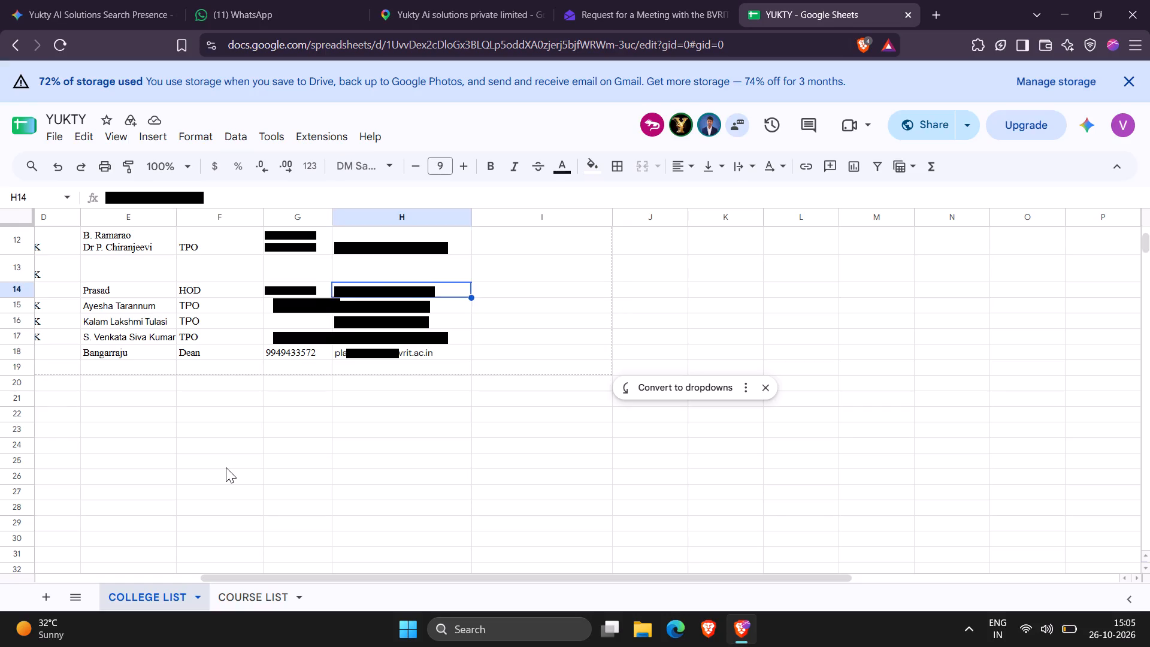
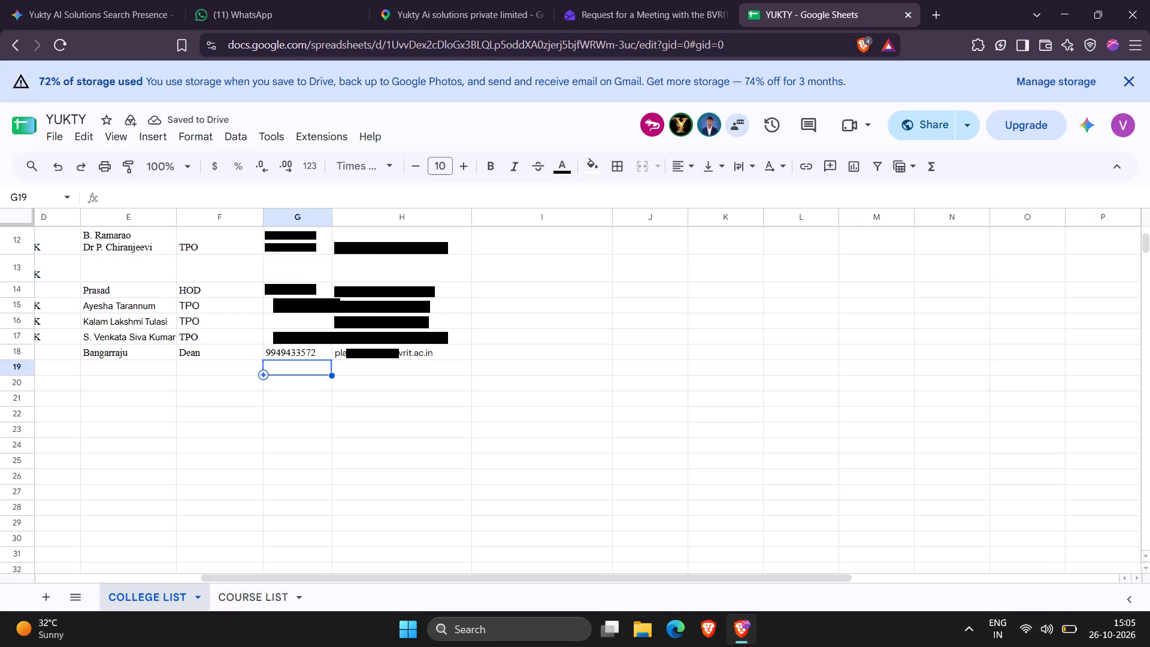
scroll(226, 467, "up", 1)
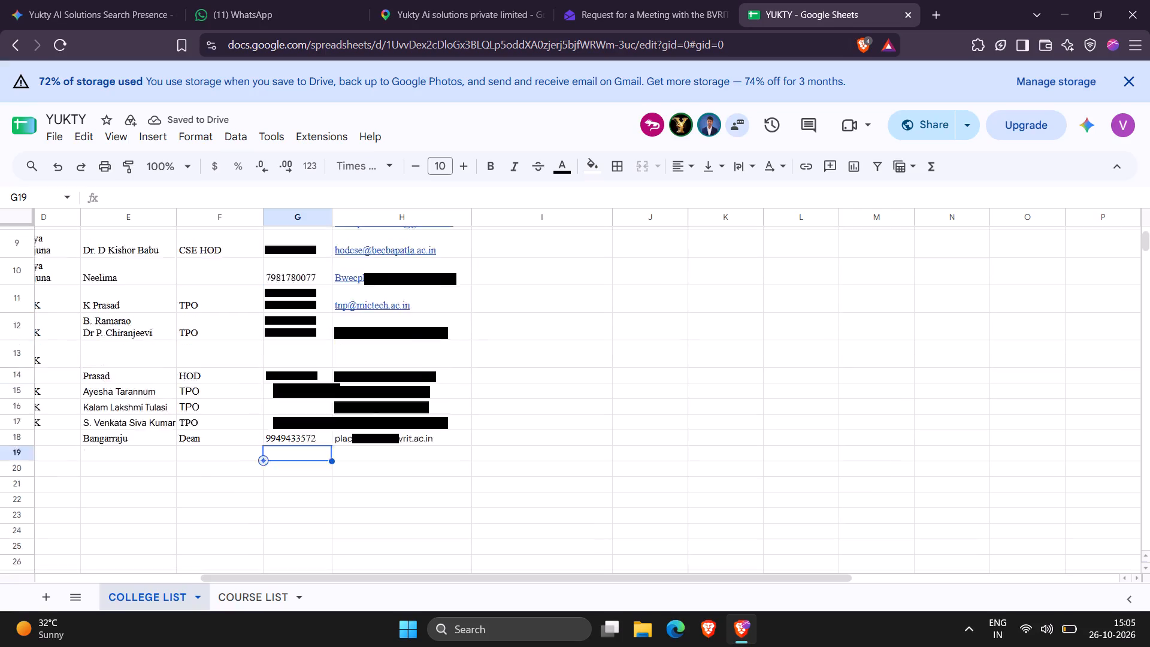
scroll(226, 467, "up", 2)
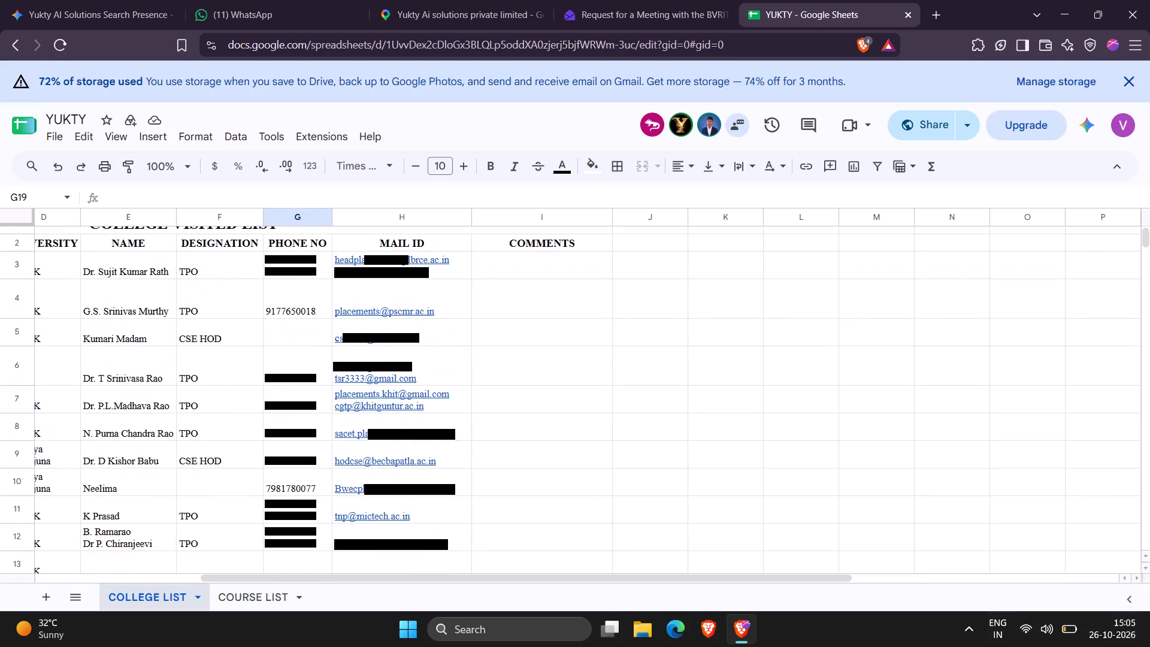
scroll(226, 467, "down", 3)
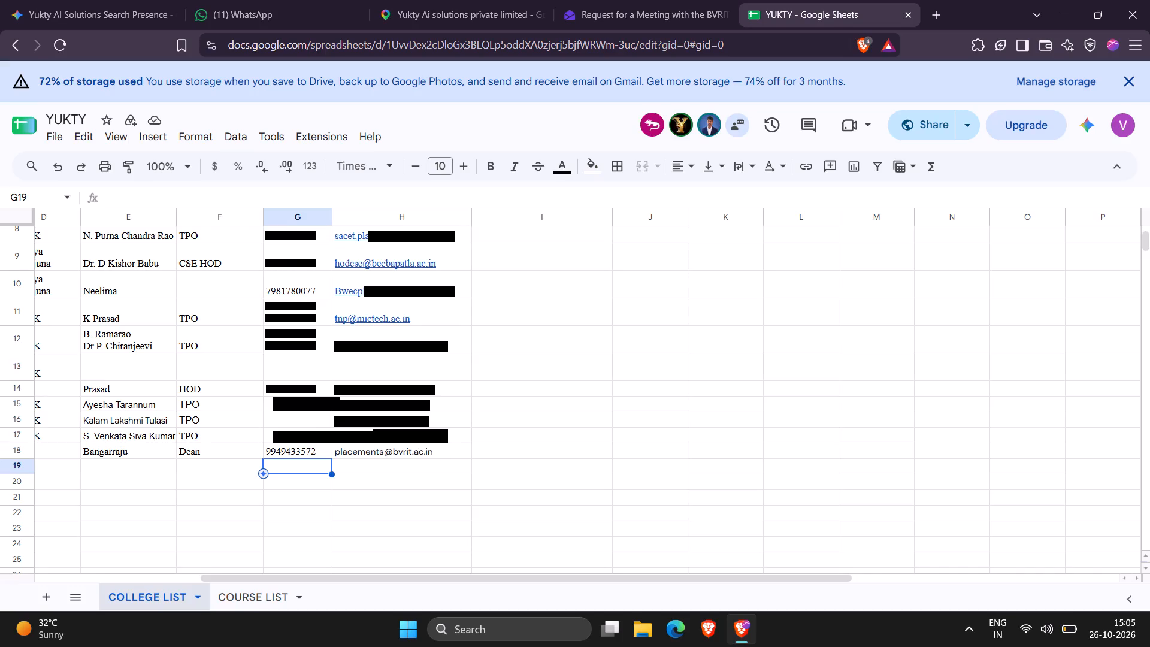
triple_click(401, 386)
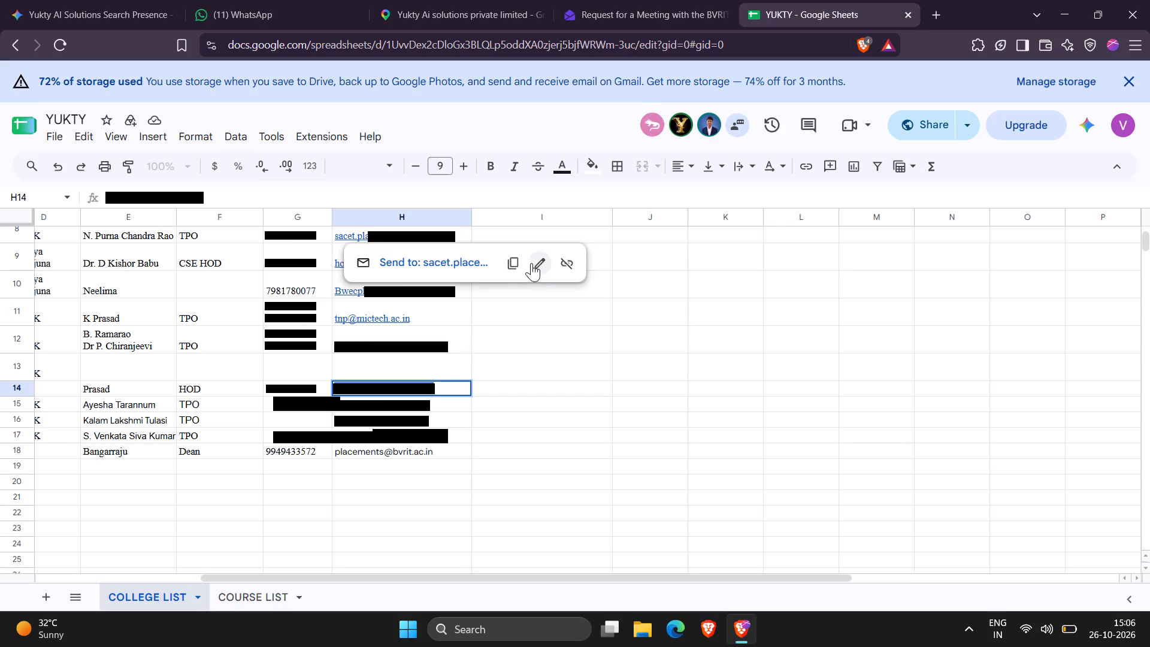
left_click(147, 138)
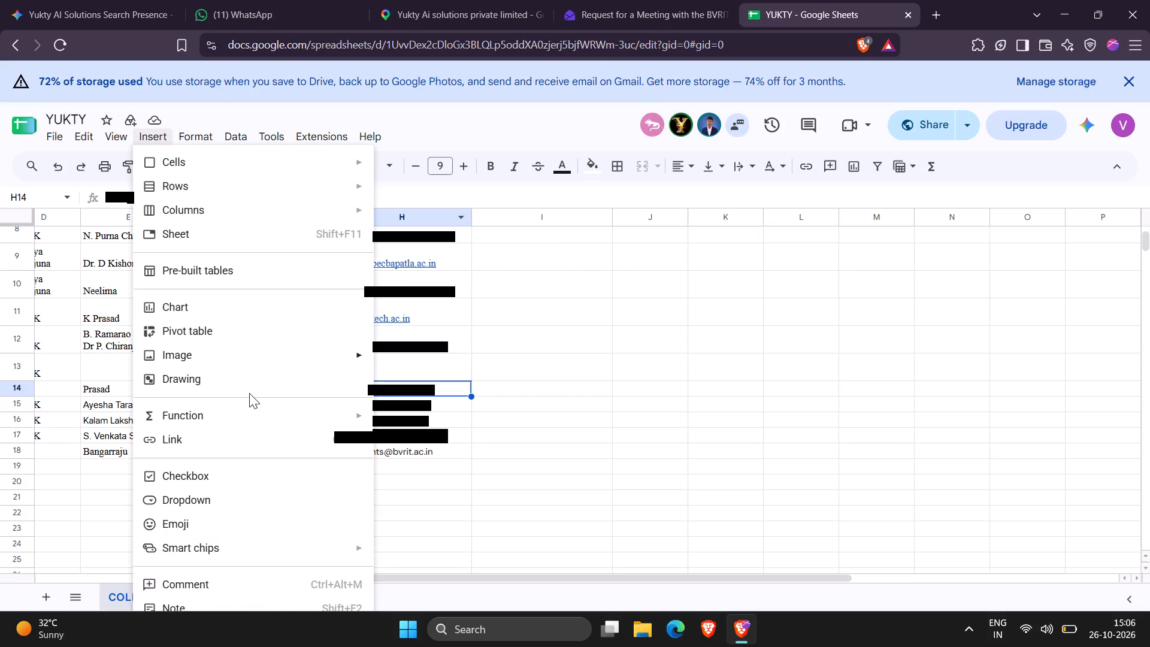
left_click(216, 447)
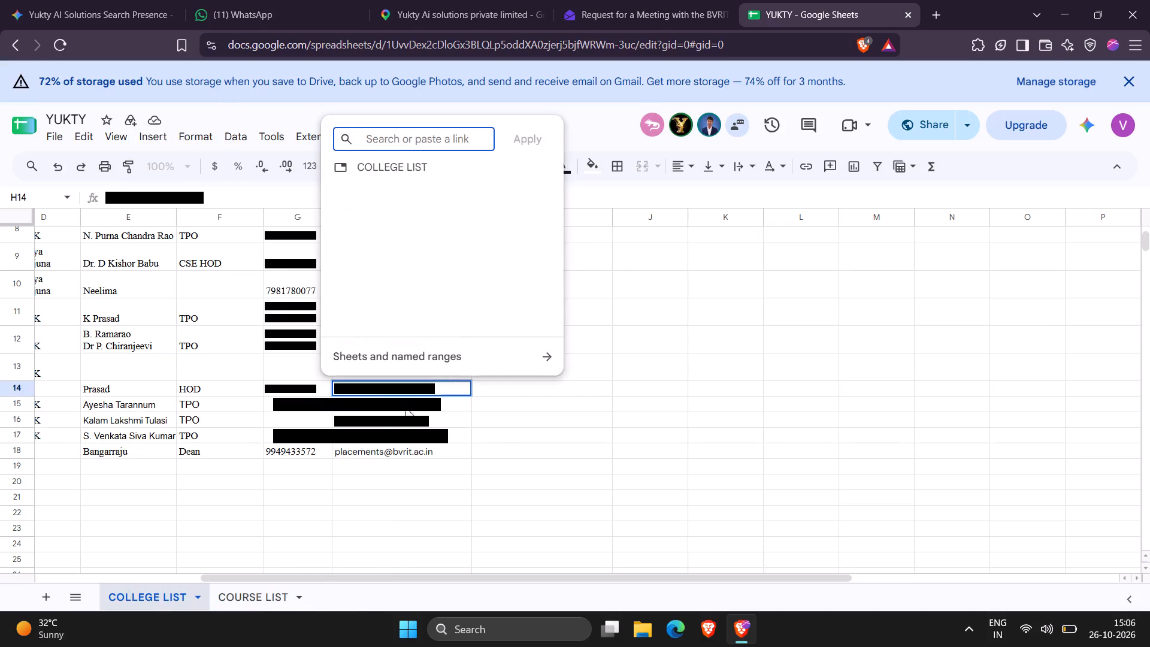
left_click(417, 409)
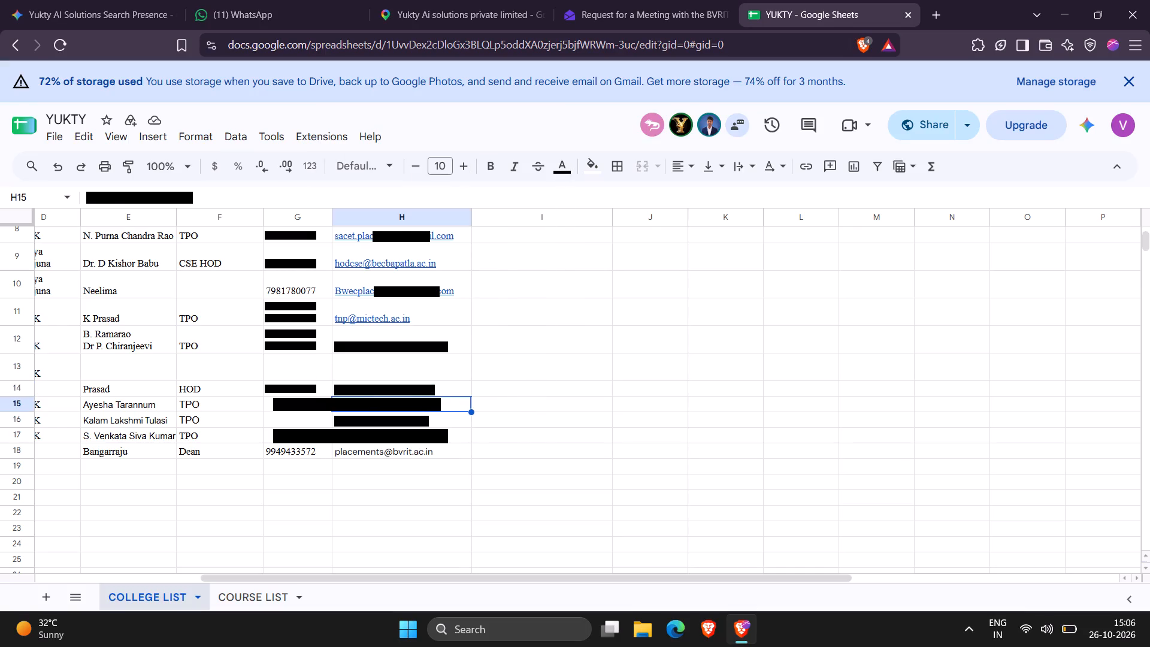
Select the email cell of the HOD entry in row 14 of the college list.
left_click(427, 395)
left_click(428, 389)
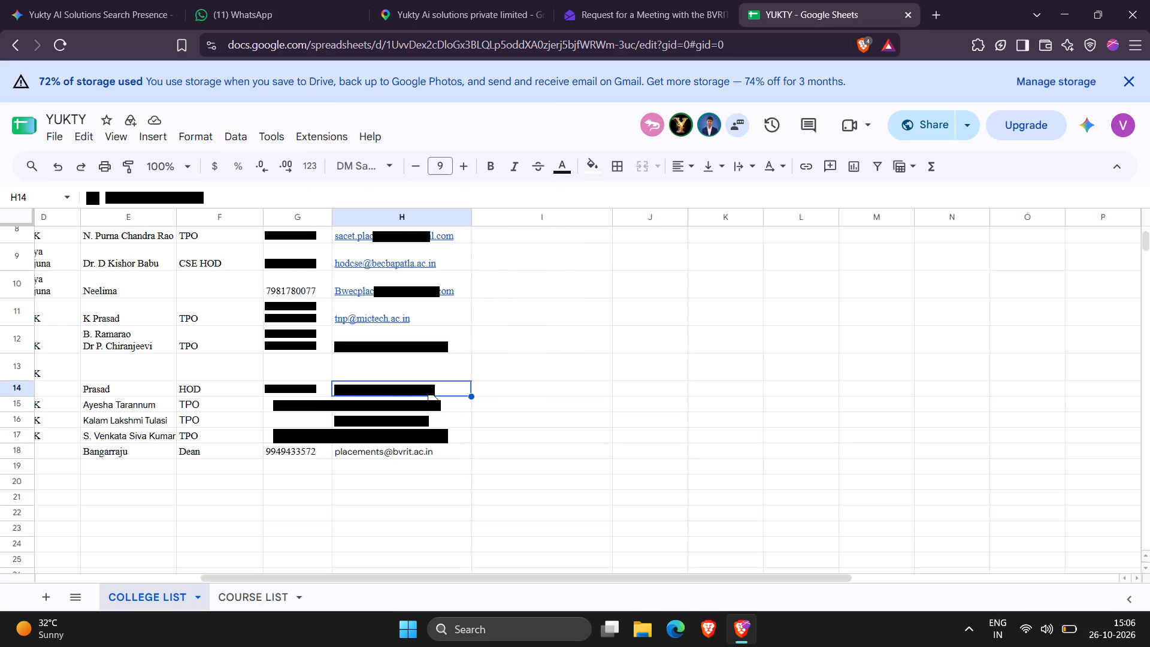
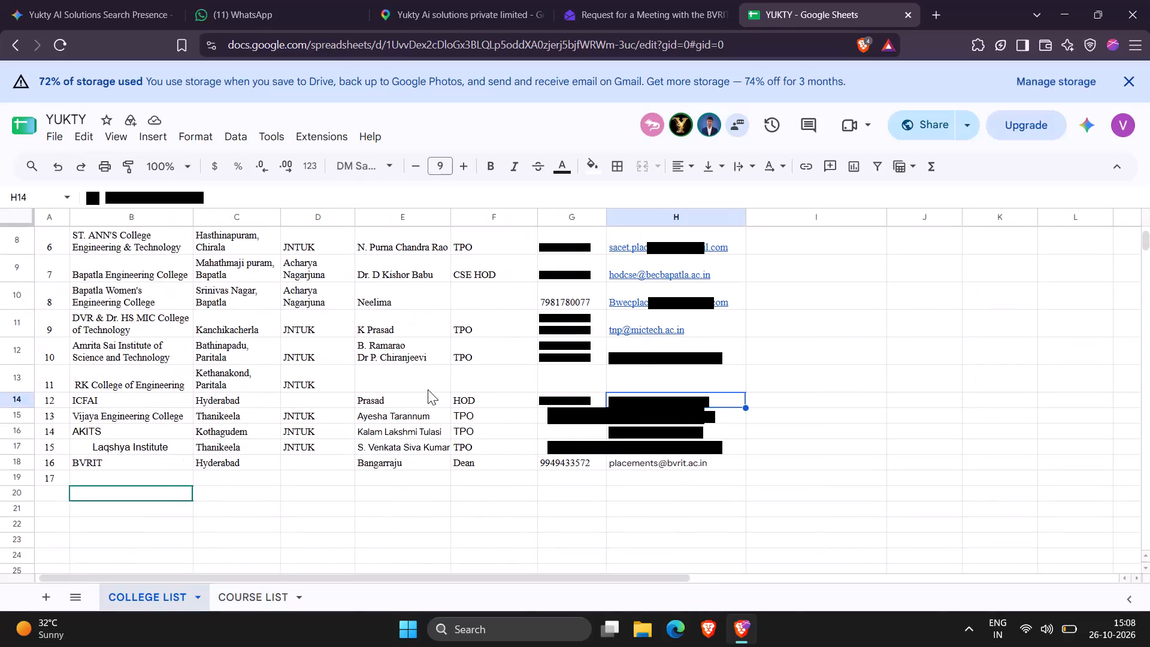
Search Google in a new browser tab for "icfai comes under" and read through the results on ICFAI's affiliation.
scroll(428, 389, "right", 2)
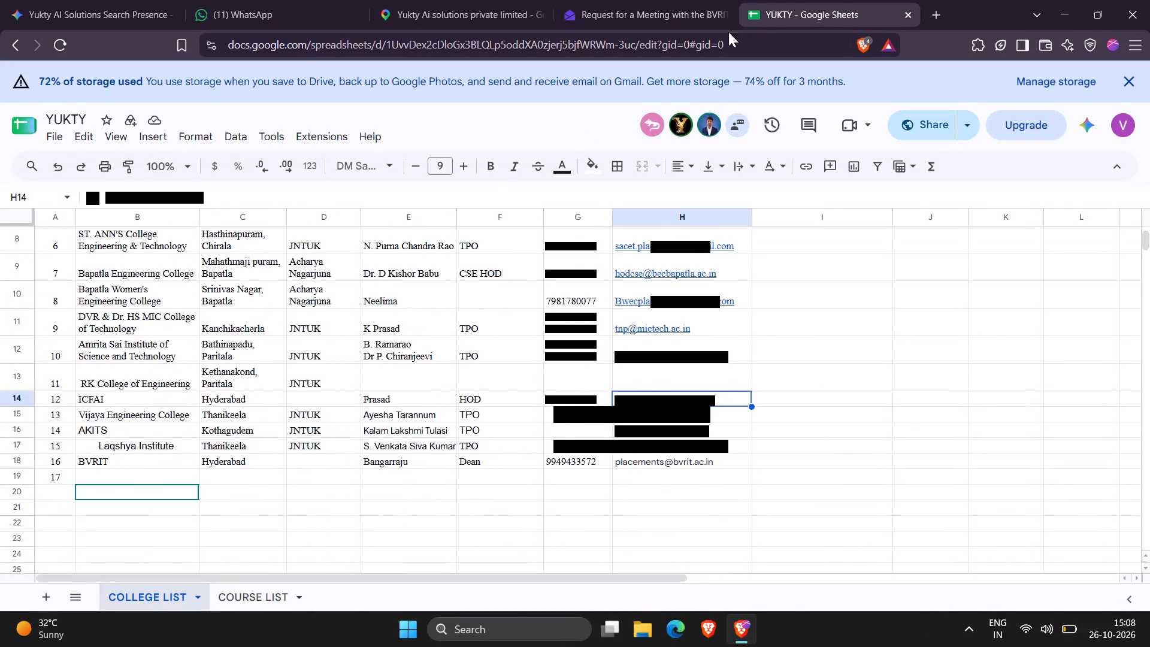
left_click(933, 11)
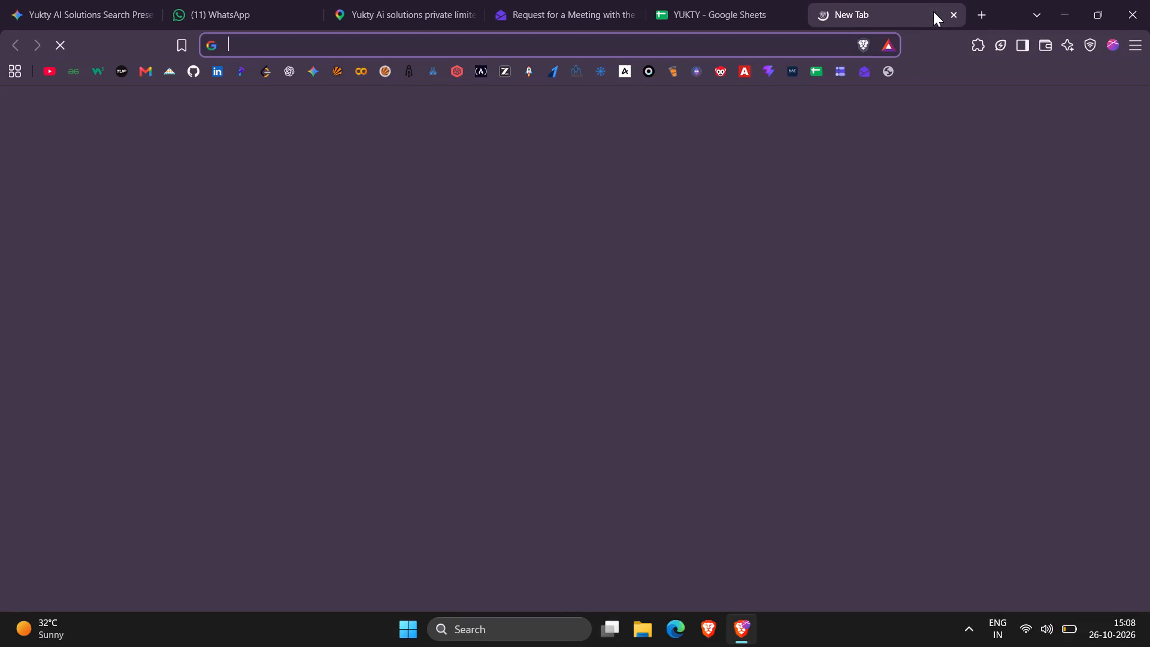
type("icfai comes under")
key("Return")
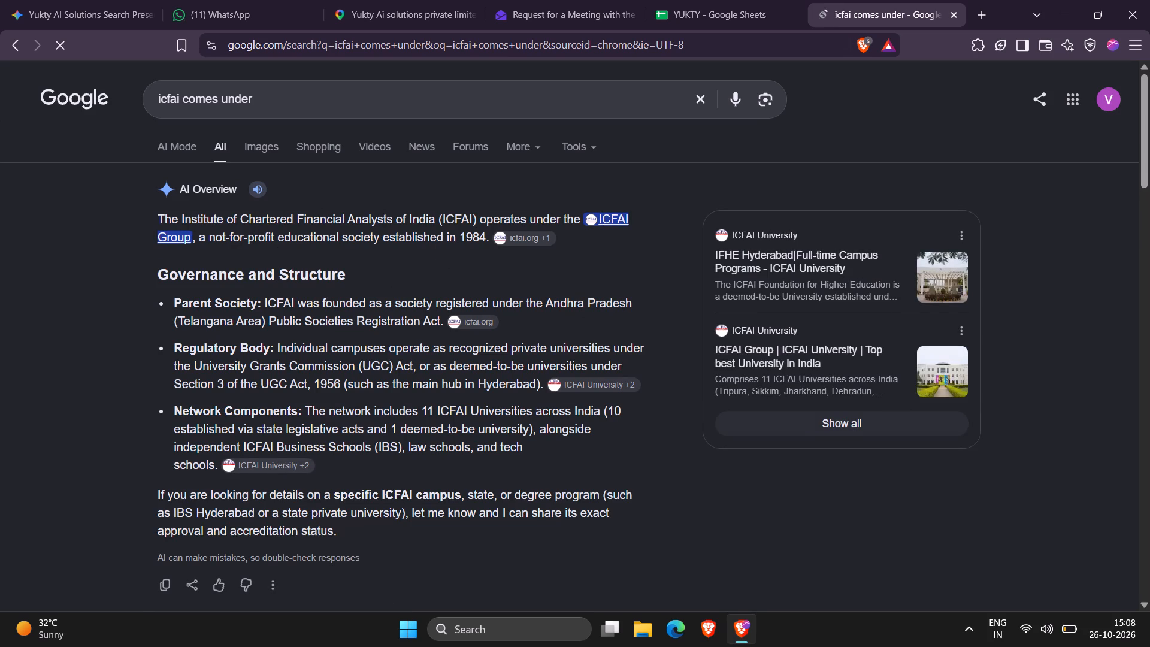
scroll(273, 276, "down", 1)
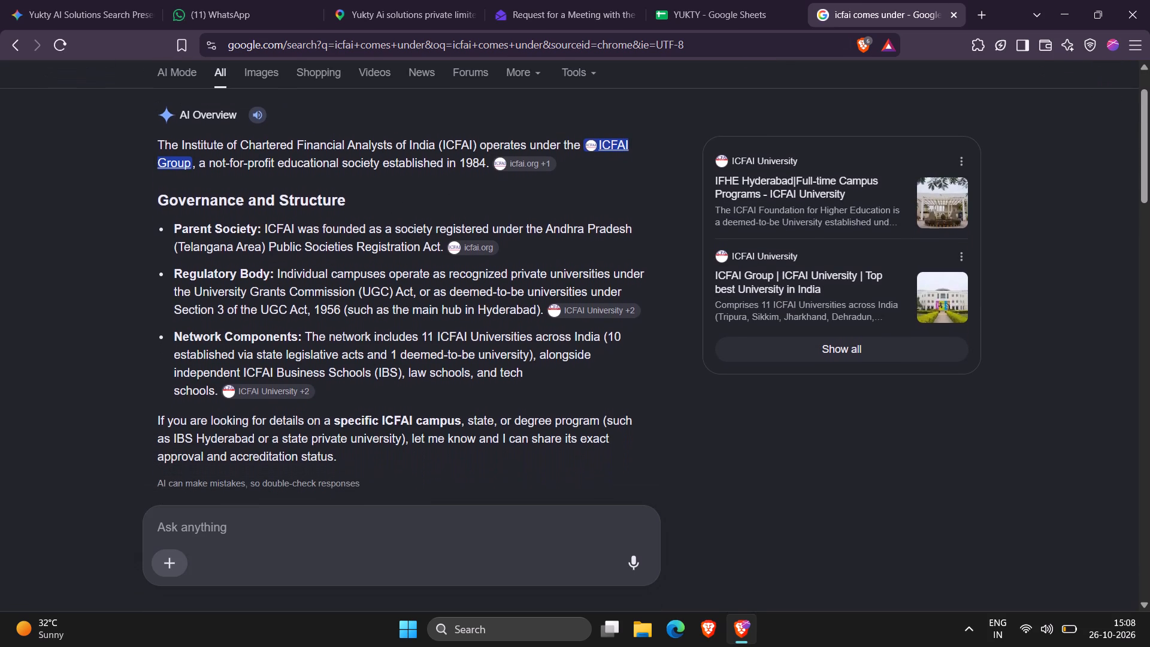
scroll(273, 276, "down", 1)
scroll(273, 276, "up", 6)
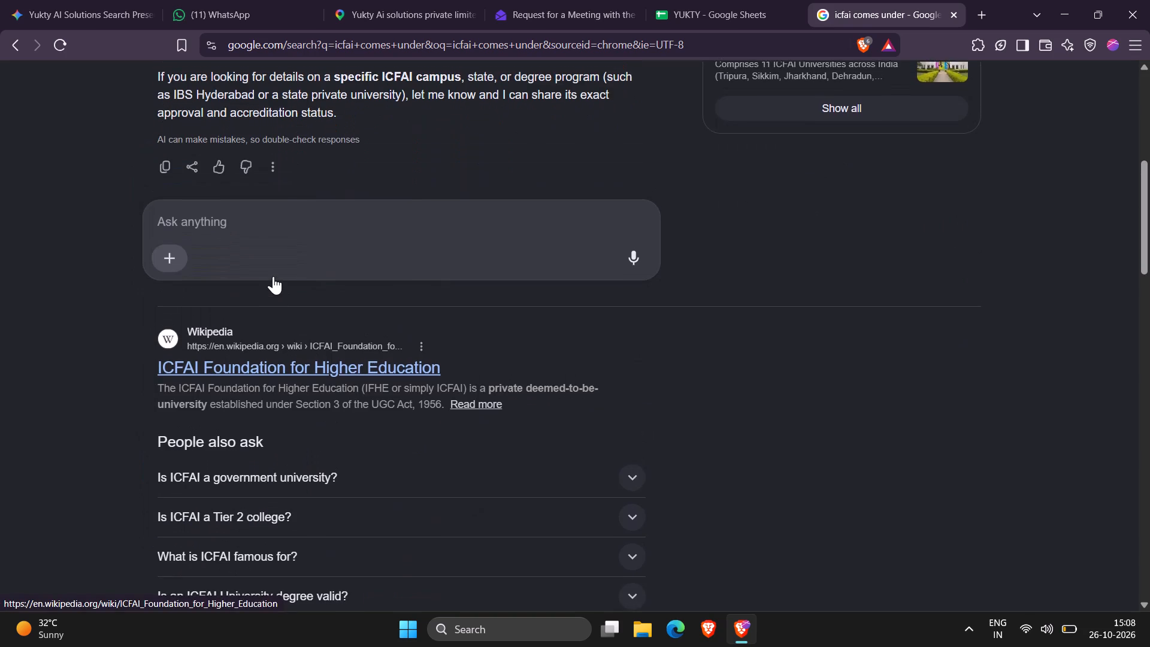
scroll(273, 276, "up", 4)
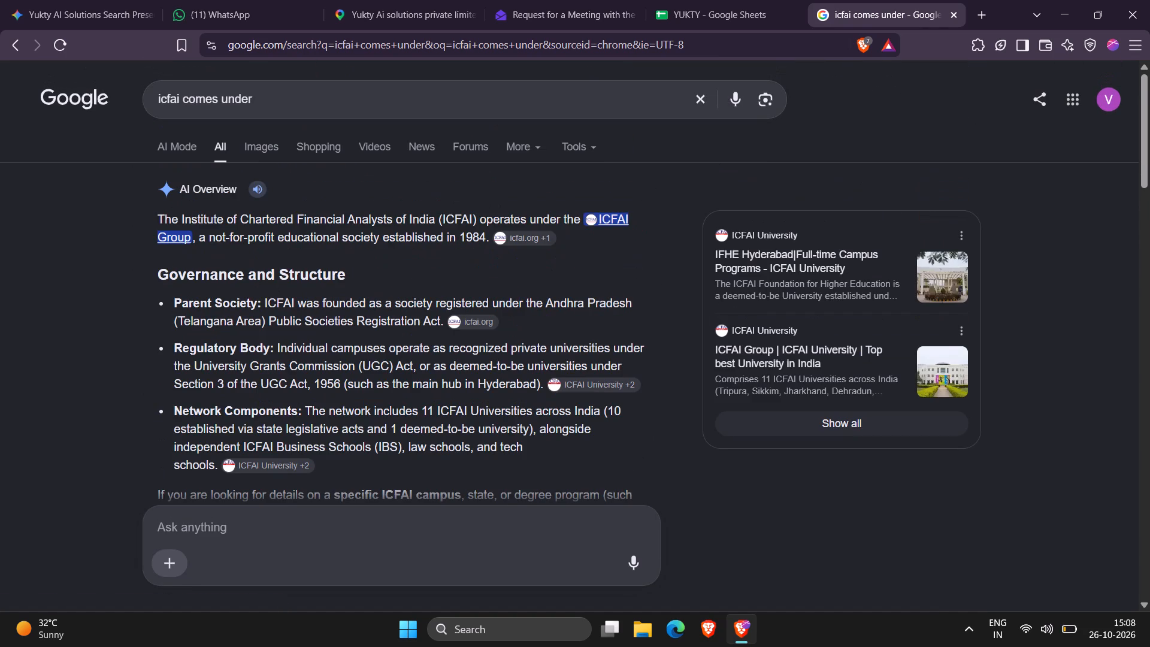